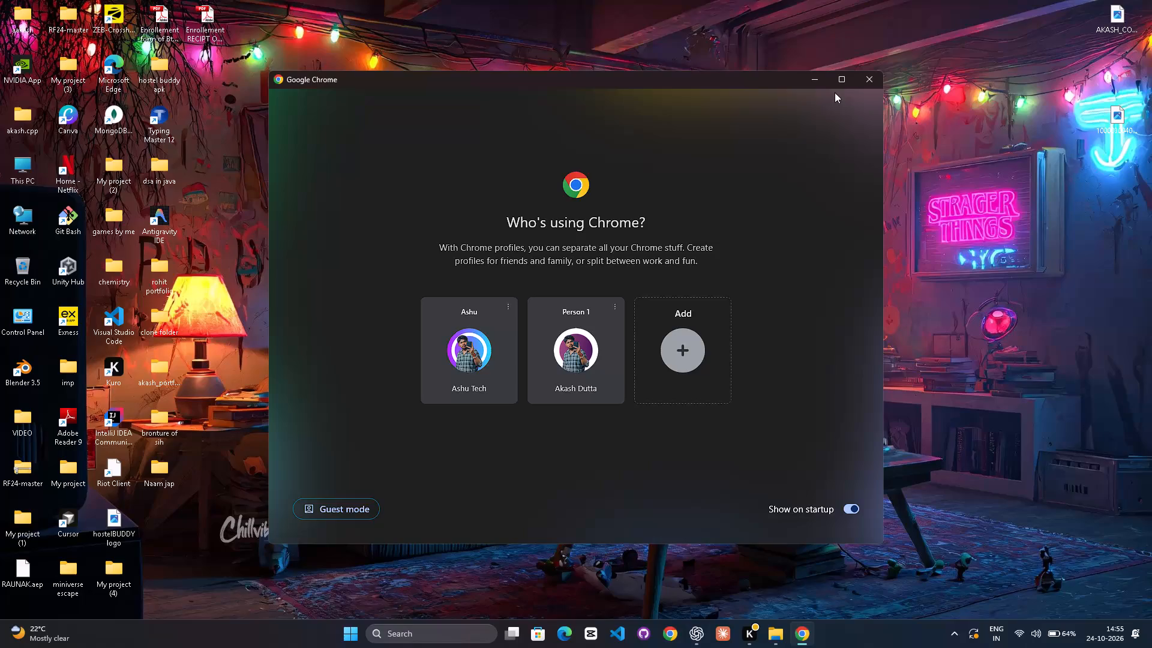
Open Canva under the Person 1 browser profile and open the Smart India Hackathon 2026 problem statement presentation.
{"action": "left_click", "coordinate": [841, 79]}
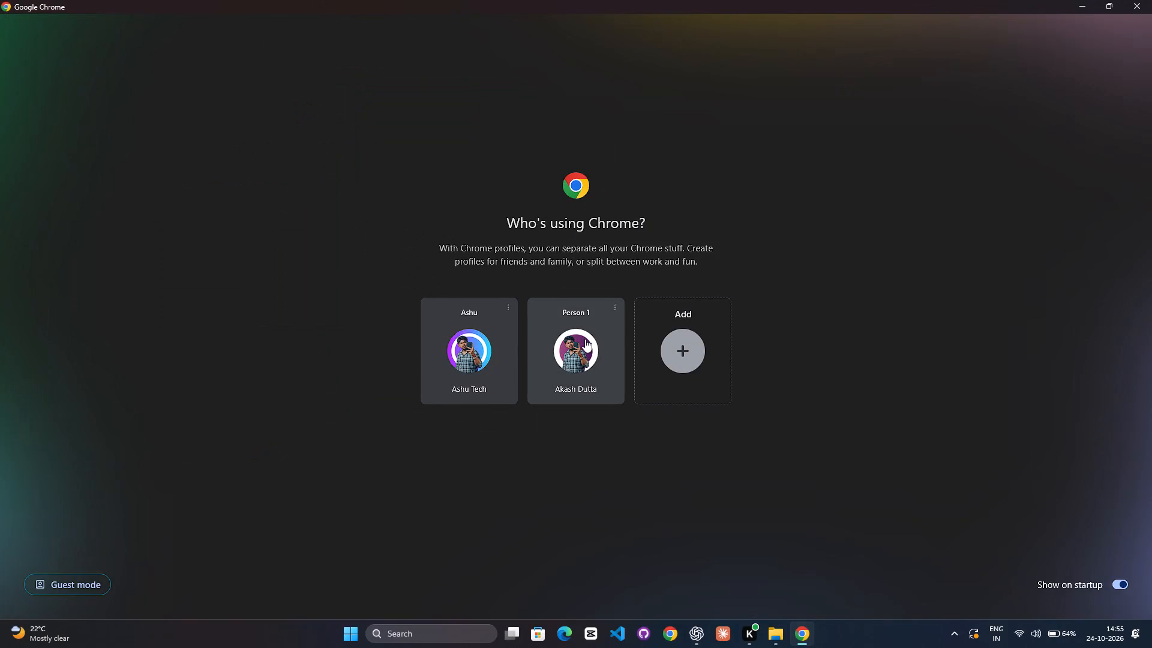
{"action": "left_click", "coordinate": [585, 339]}
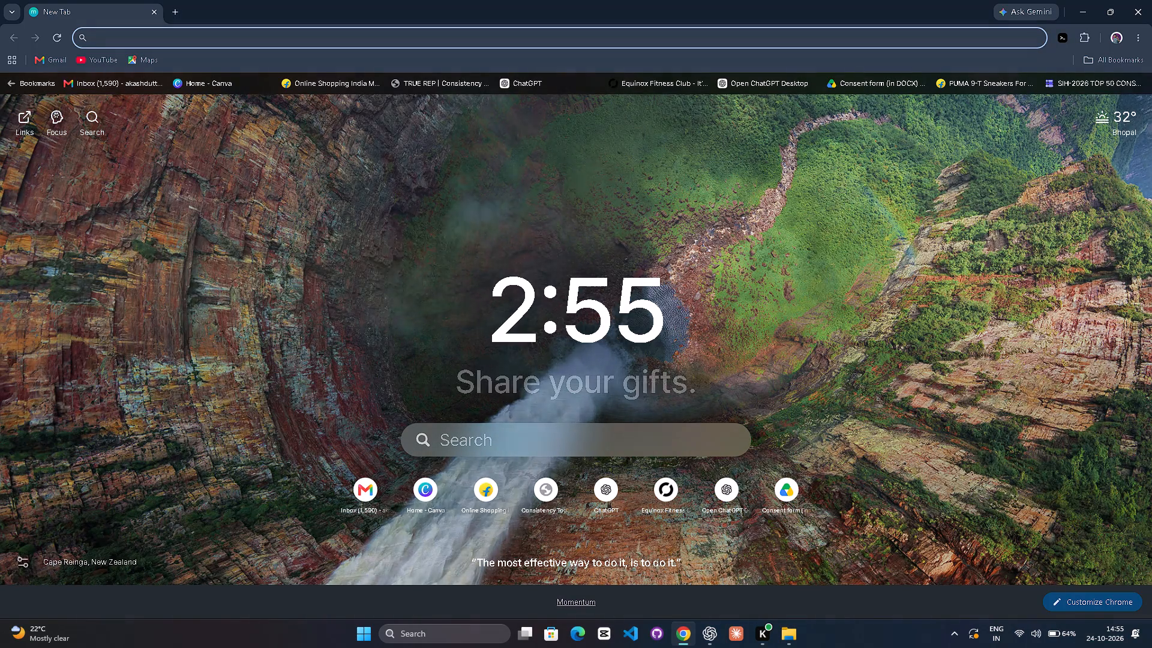
{"action": "left_click", "coordinate": [190, 79]}
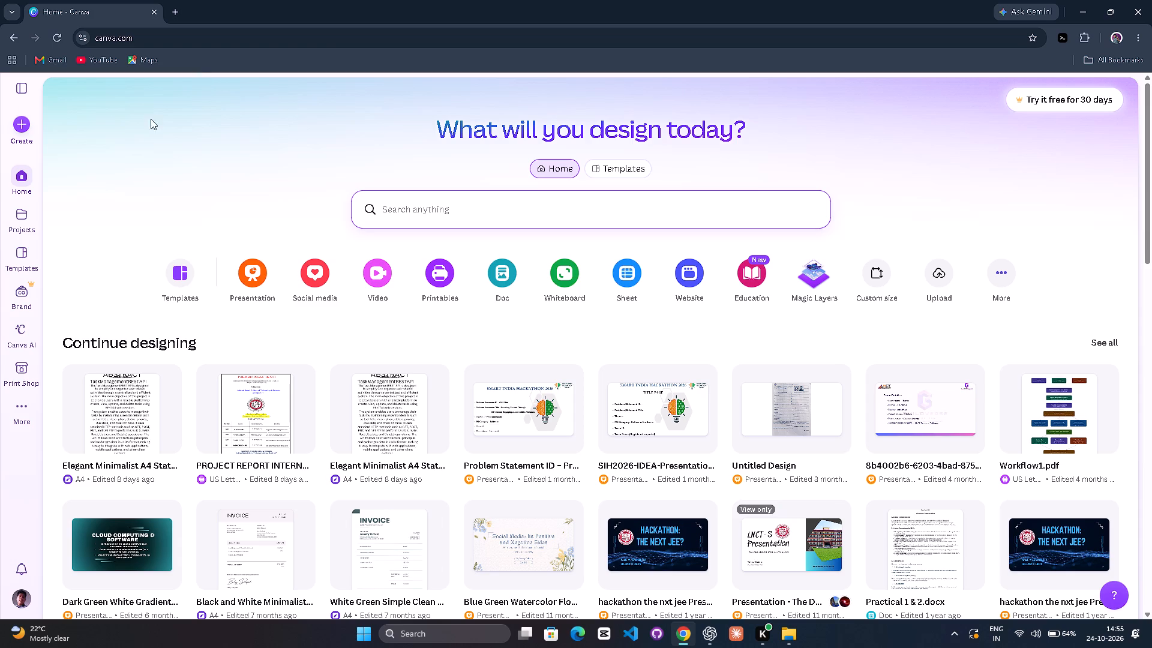
{"action": "left_click", "coordinate": [529, 426]}
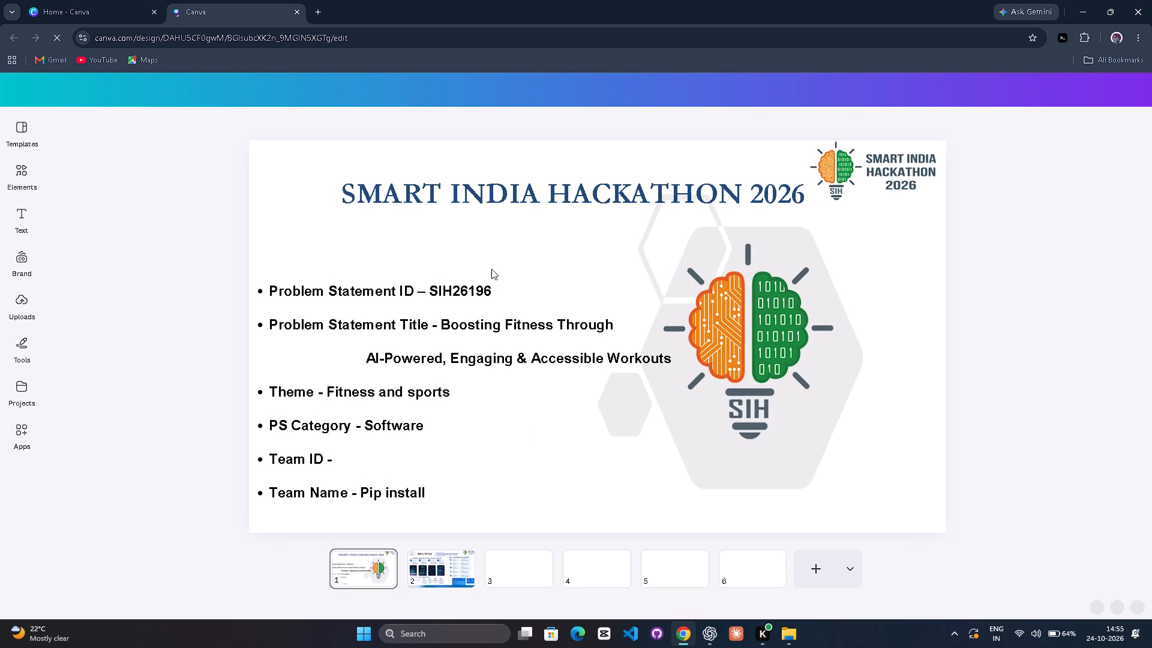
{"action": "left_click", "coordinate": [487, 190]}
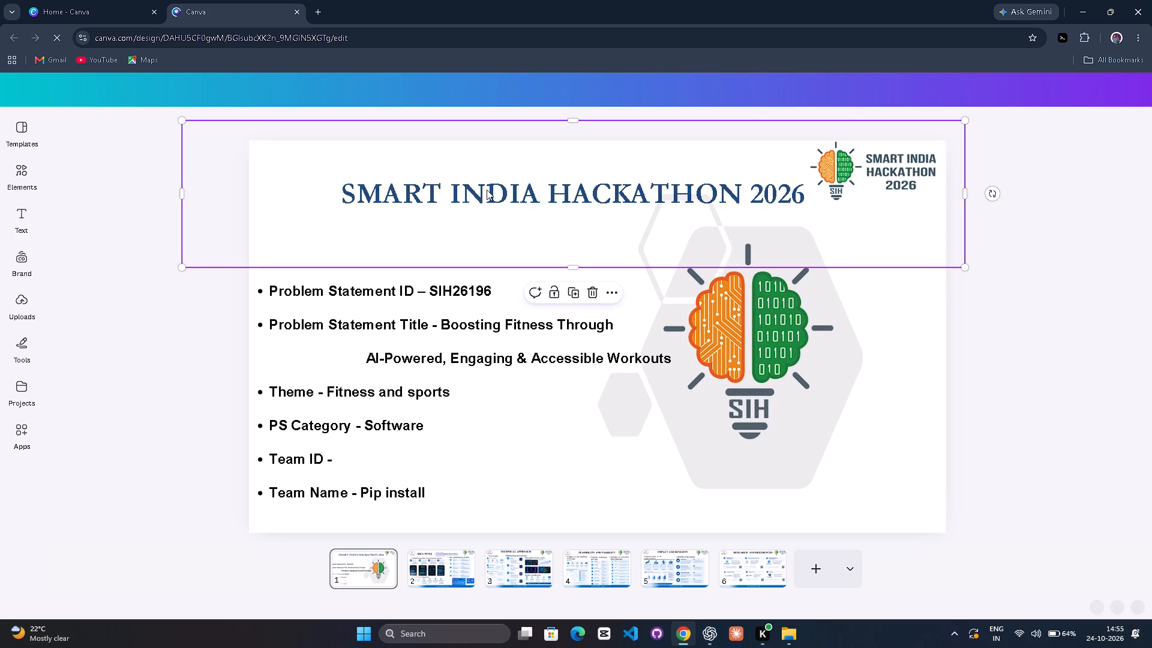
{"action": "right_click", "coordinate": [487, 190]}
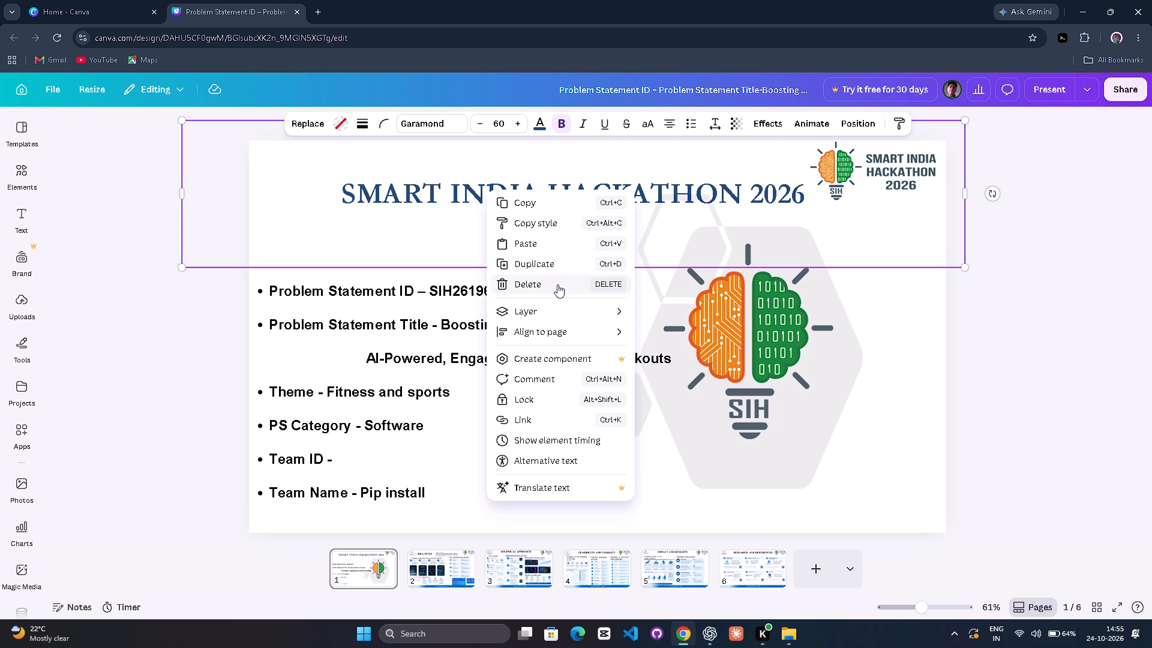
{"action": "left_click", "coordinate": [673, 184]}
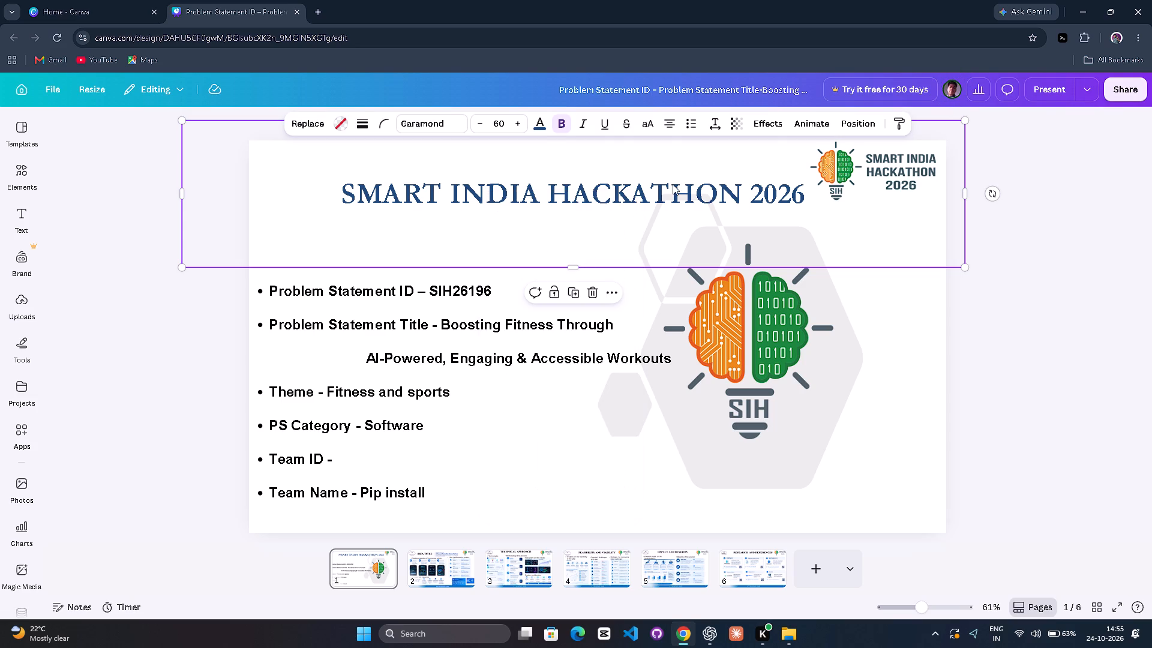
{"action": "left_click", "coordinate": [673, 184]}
Delete the small Smart India Hackathon 2026 logo from the upper corner of page 1.
{"action": "right_click", "coordinate": [887, 171]}
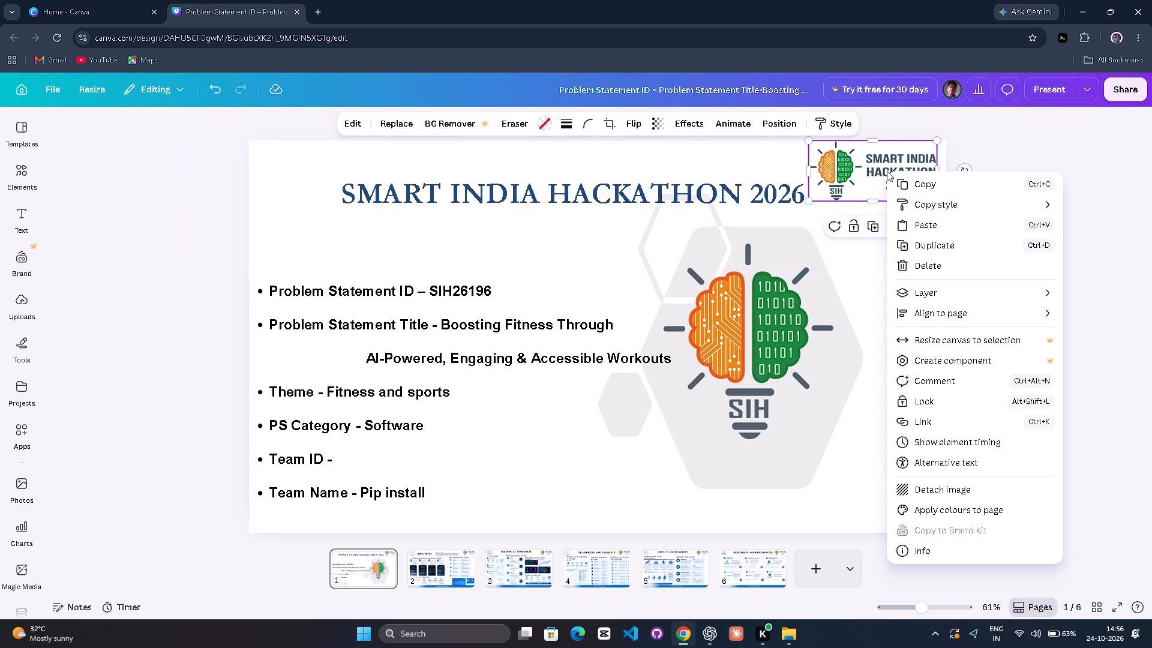
{"action": "left_click", "coordinate": [925, 259]}
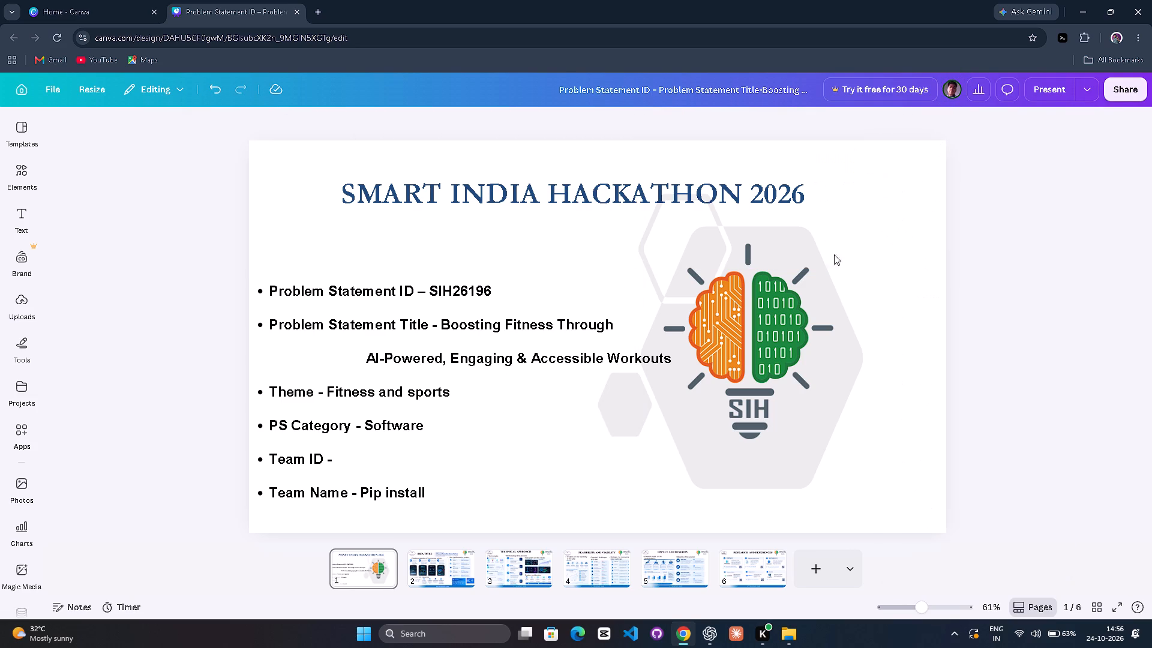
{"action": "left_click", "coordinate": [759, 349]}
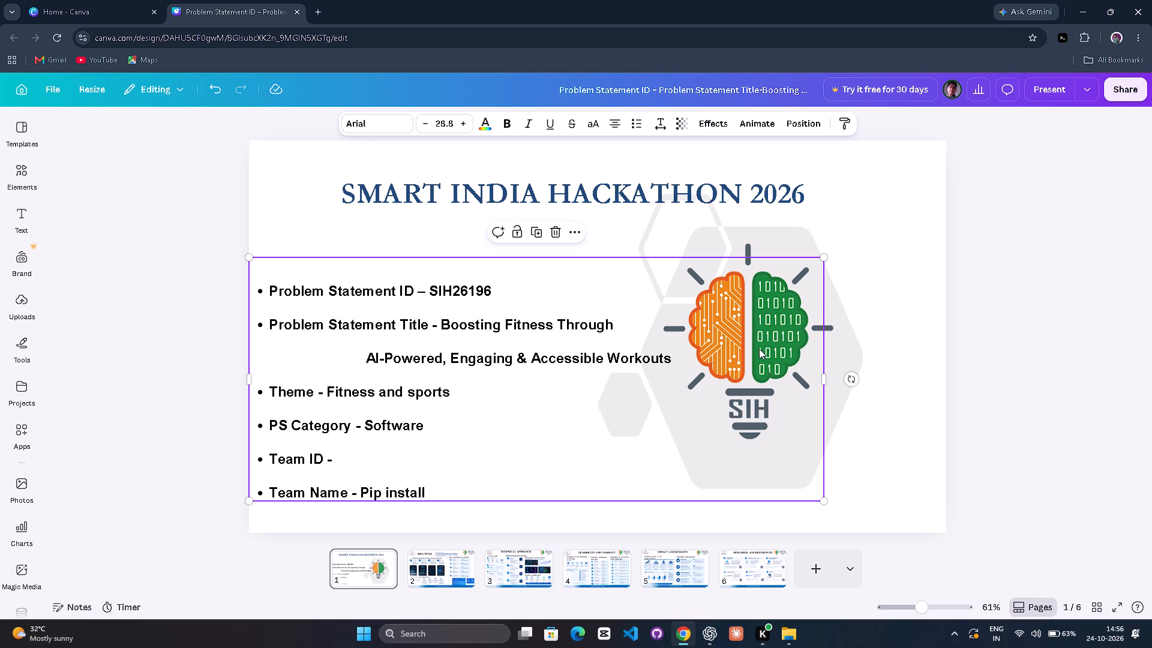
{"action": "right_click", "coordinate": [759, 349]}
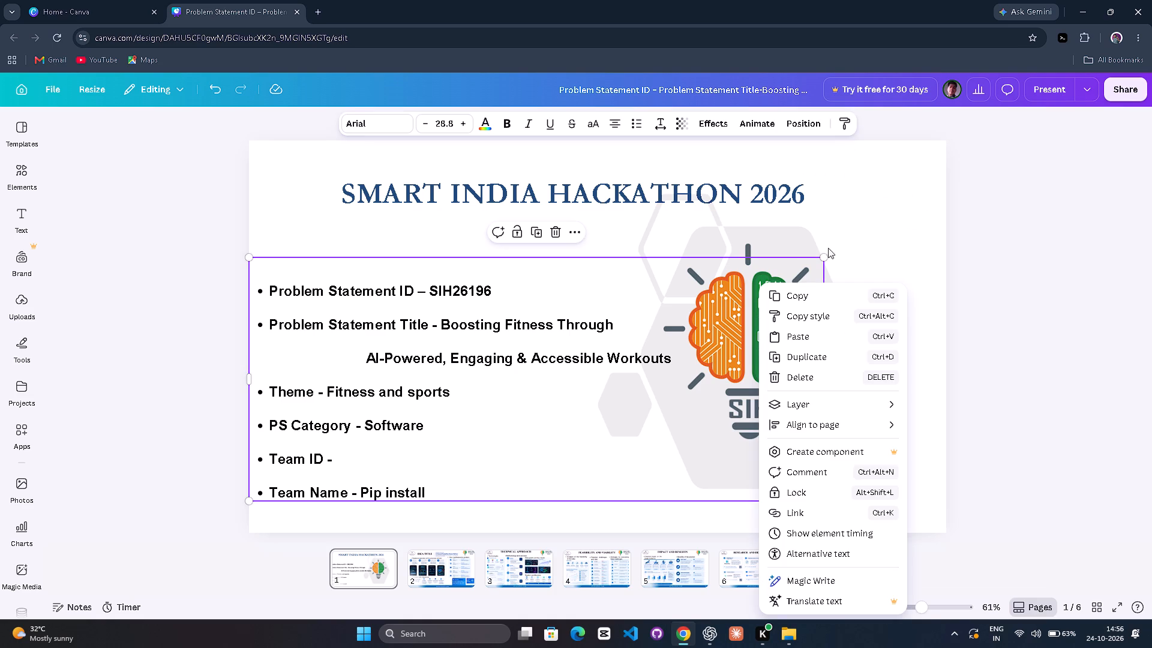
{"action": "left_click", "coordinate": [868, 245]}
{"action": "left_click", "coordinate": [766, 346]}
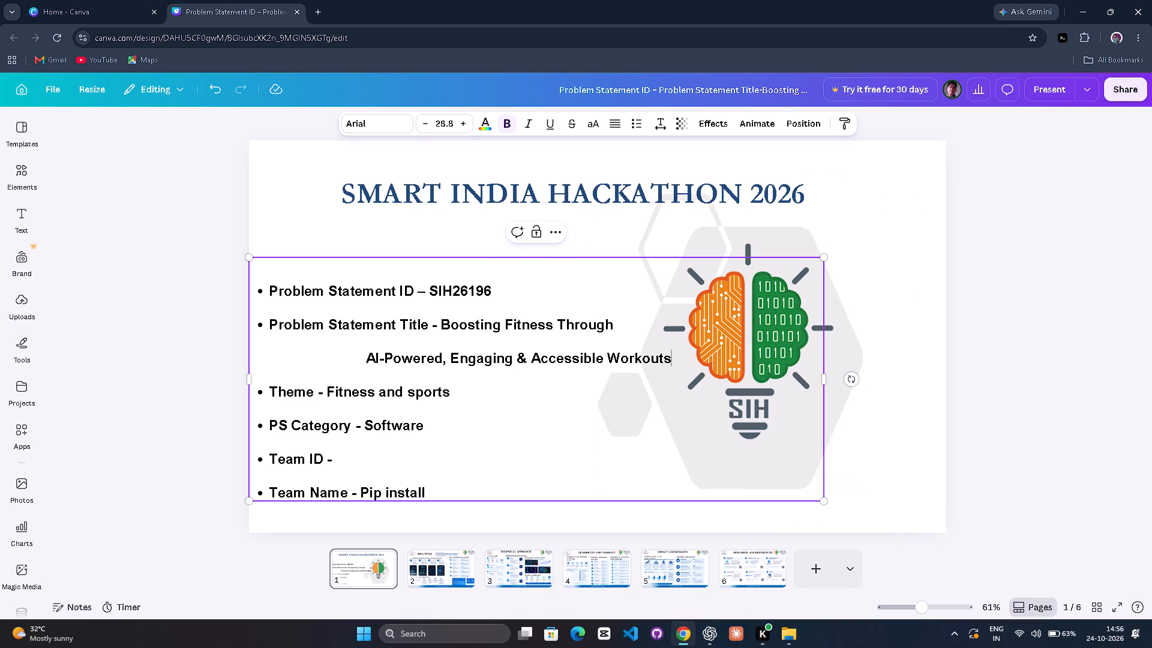
Delete the large SIH light-bulb brain graphic from page 1.
{"action": "left_click_drag", "start_coordinate": [841, 339], "coordinate": [908, 330]}
{"action": "right_click", "coordinate": [853, 334]}
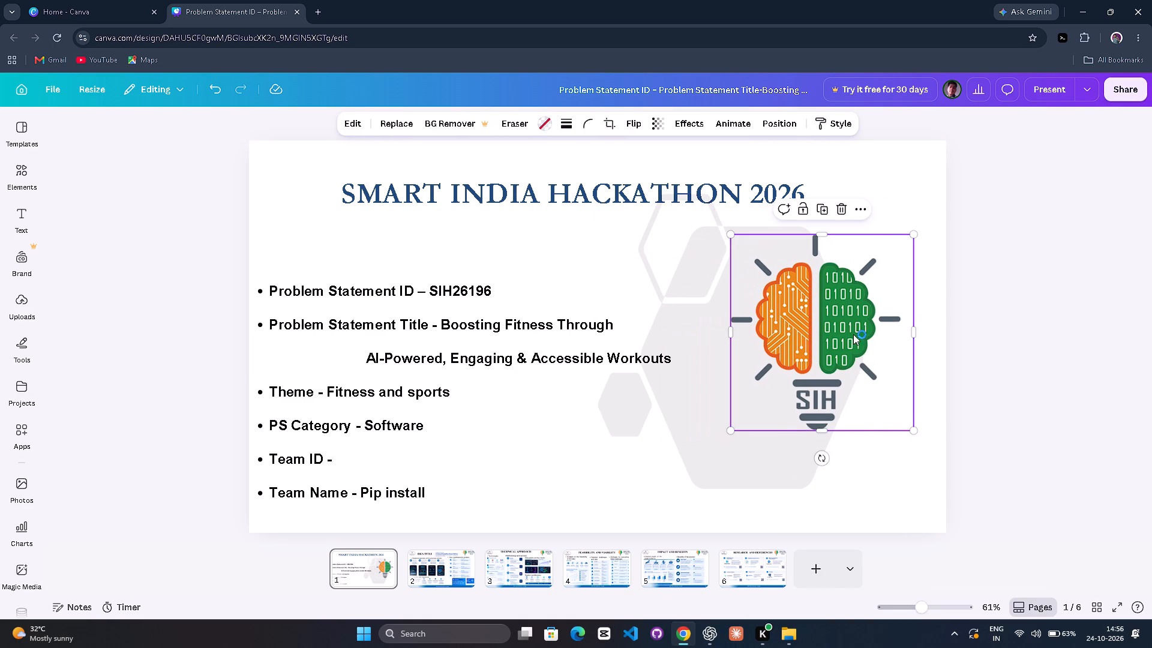
{"action": "left_click", "coordinate": [903, 321]}
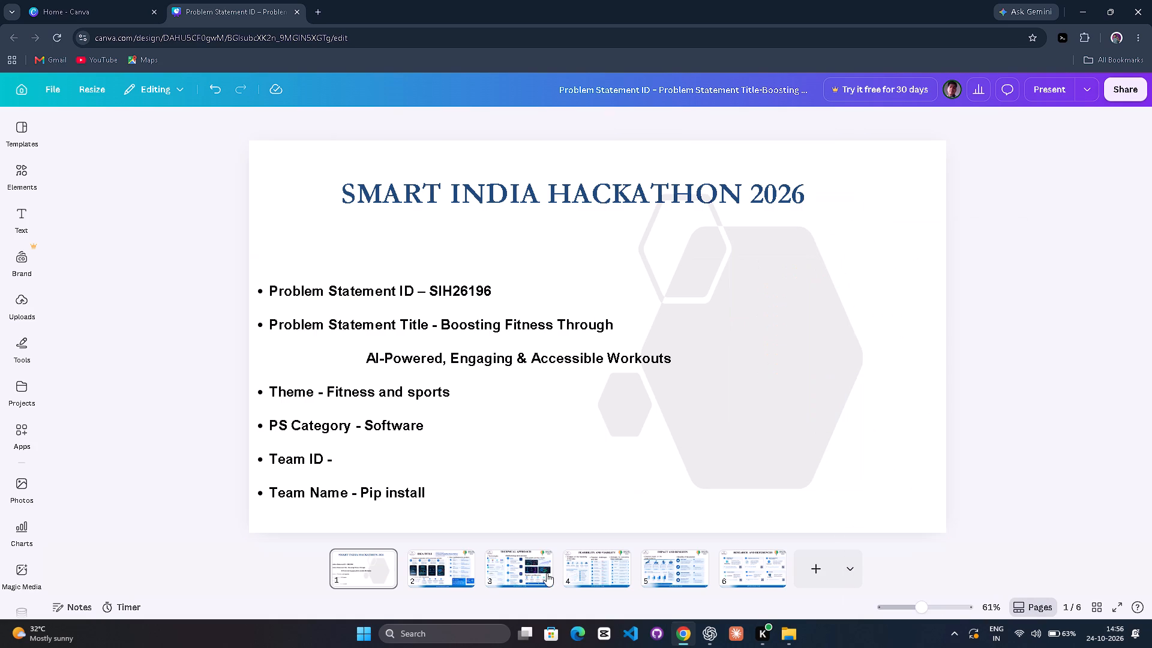
{"action": "left_click", "coordinate": [427, 577]}
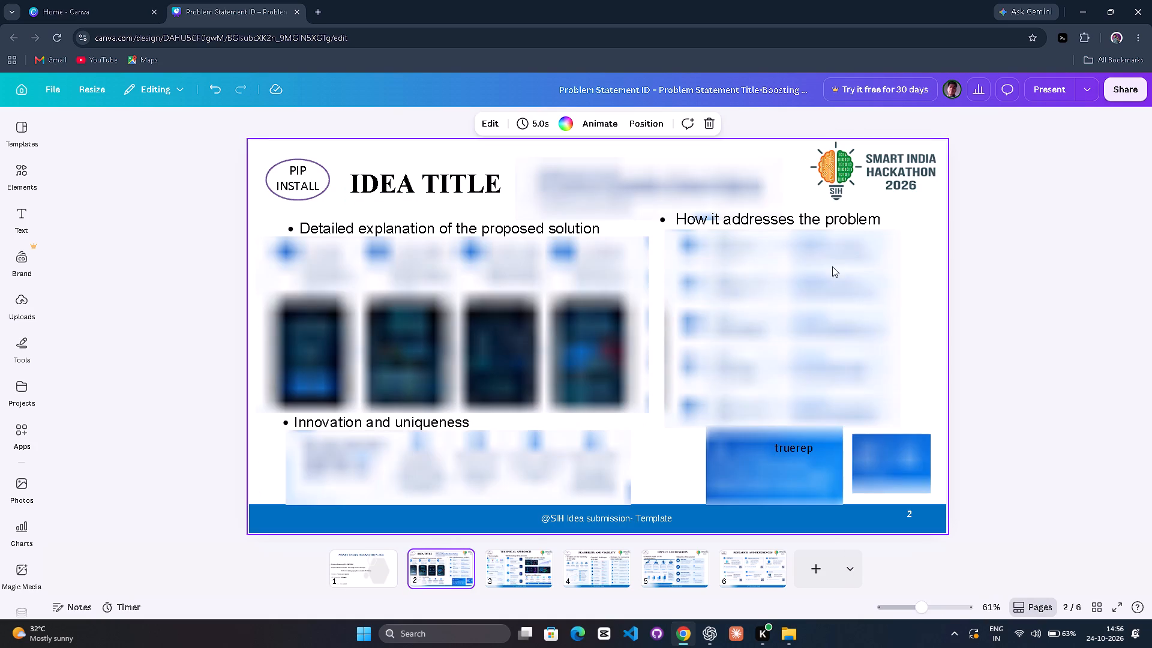
{"action": "right_click", "coordinate": [869, 188]}
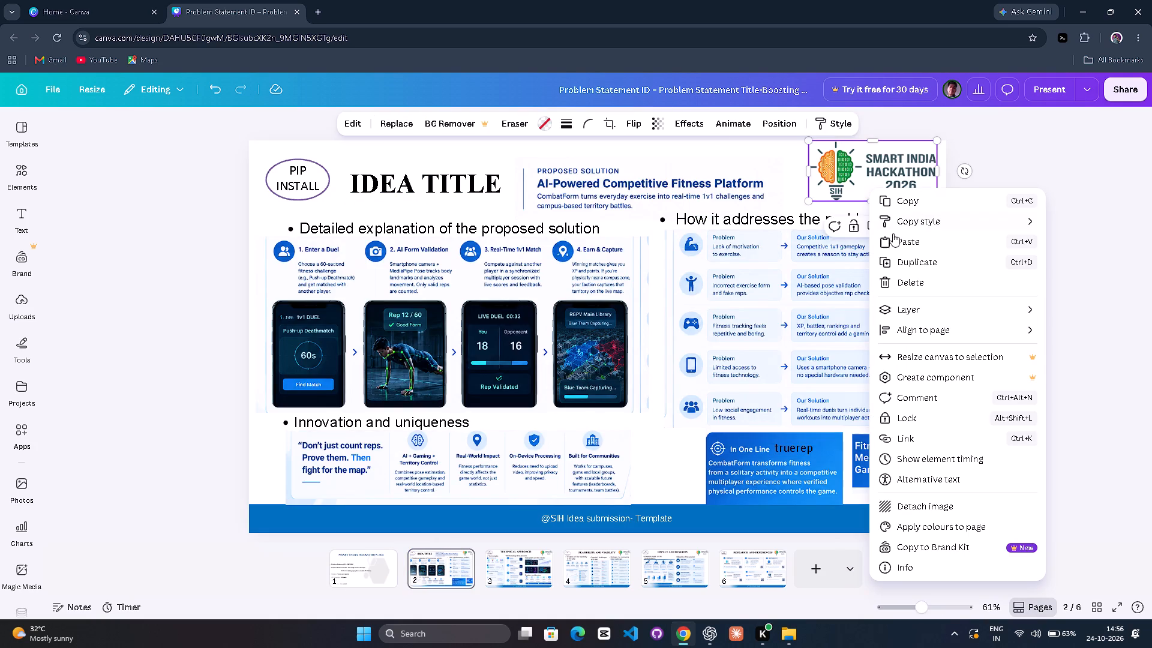
{"action": "left_click", "coordinate": [899, 279]}
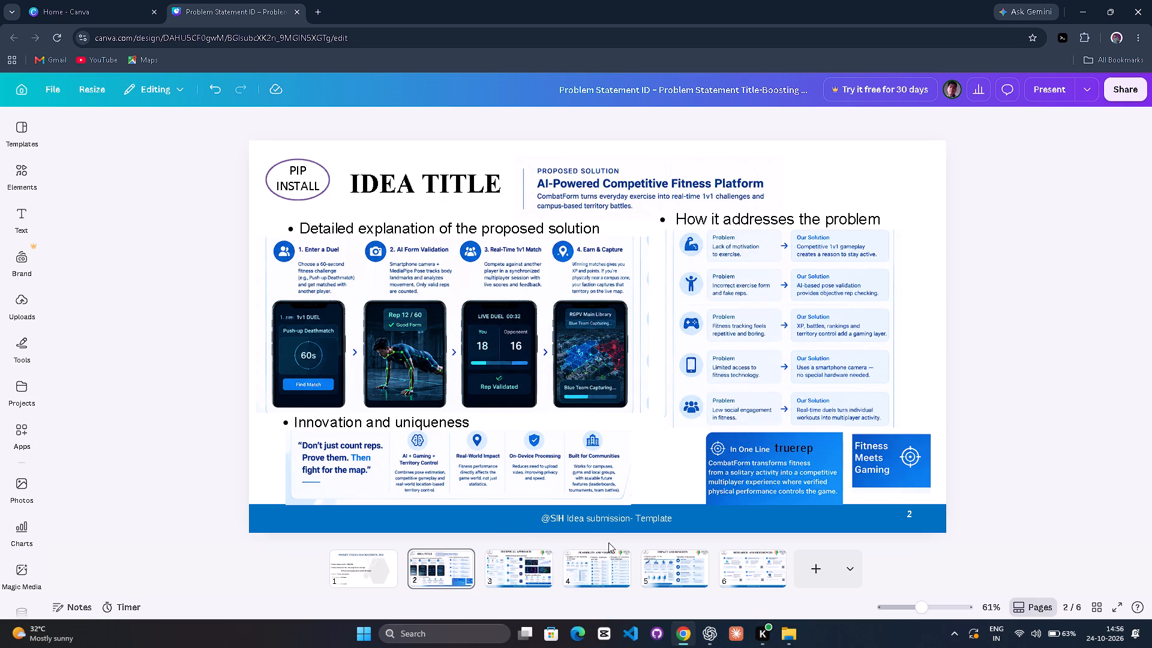
{"action": "right_click", "coordinate": [611, 516]}
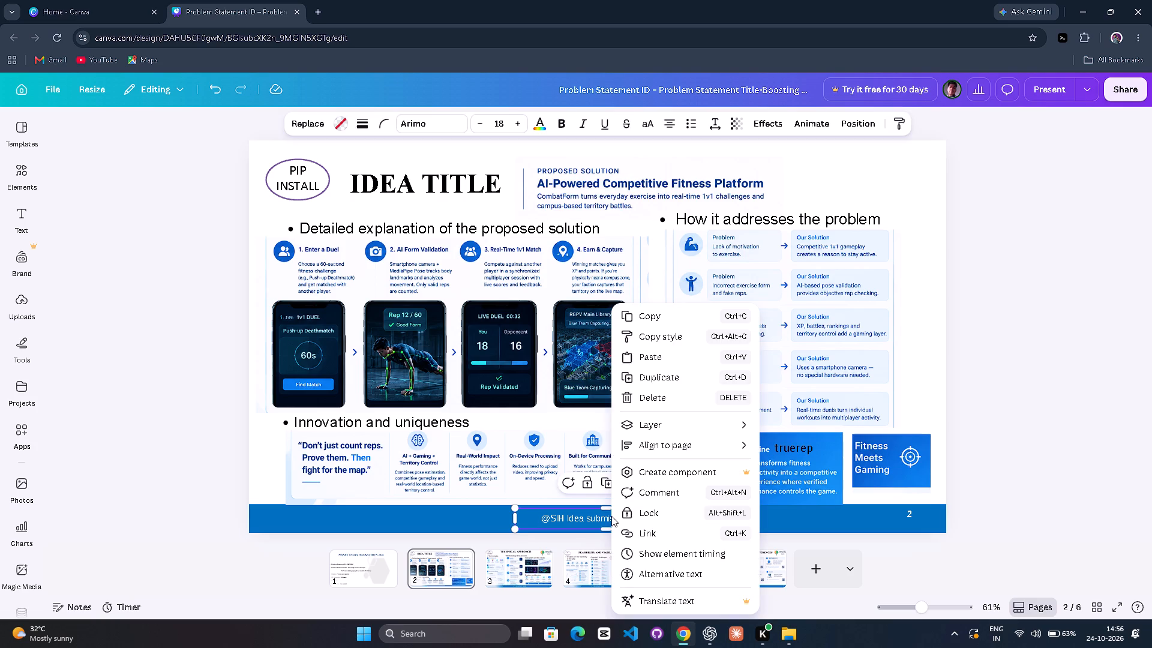
{"action": "left_click", "coordinate": [656, 401]}
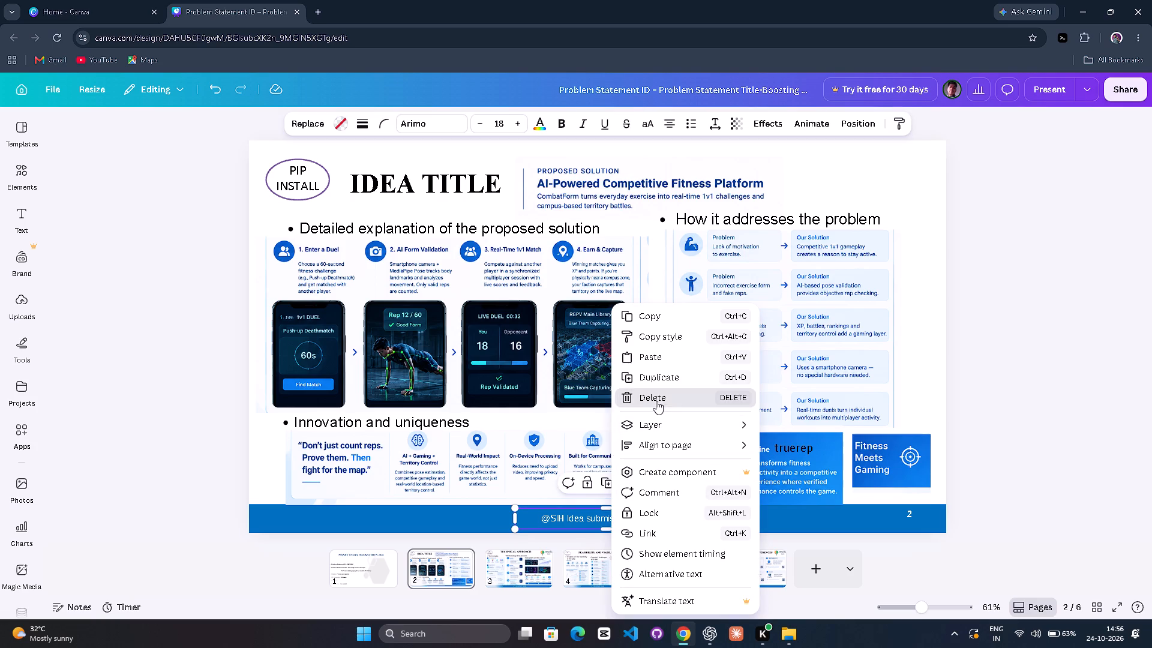
Slightly enlarge the PIP INSTALL oval on page 2.
{"action": "left_click", "coordinate": [316, 197]}
{"action": "left_click_drag", "start_coordinate": [330, 161], "coordinate": [302, 184]}
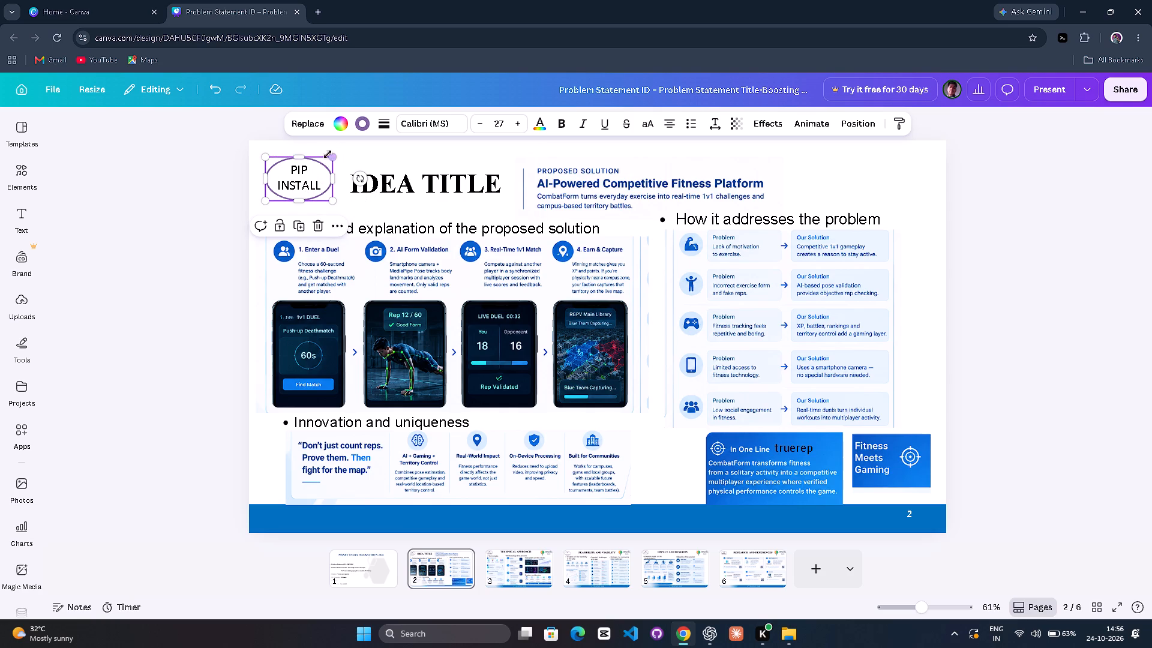
{"action": "left_click", "coordinate": [226, 207]}
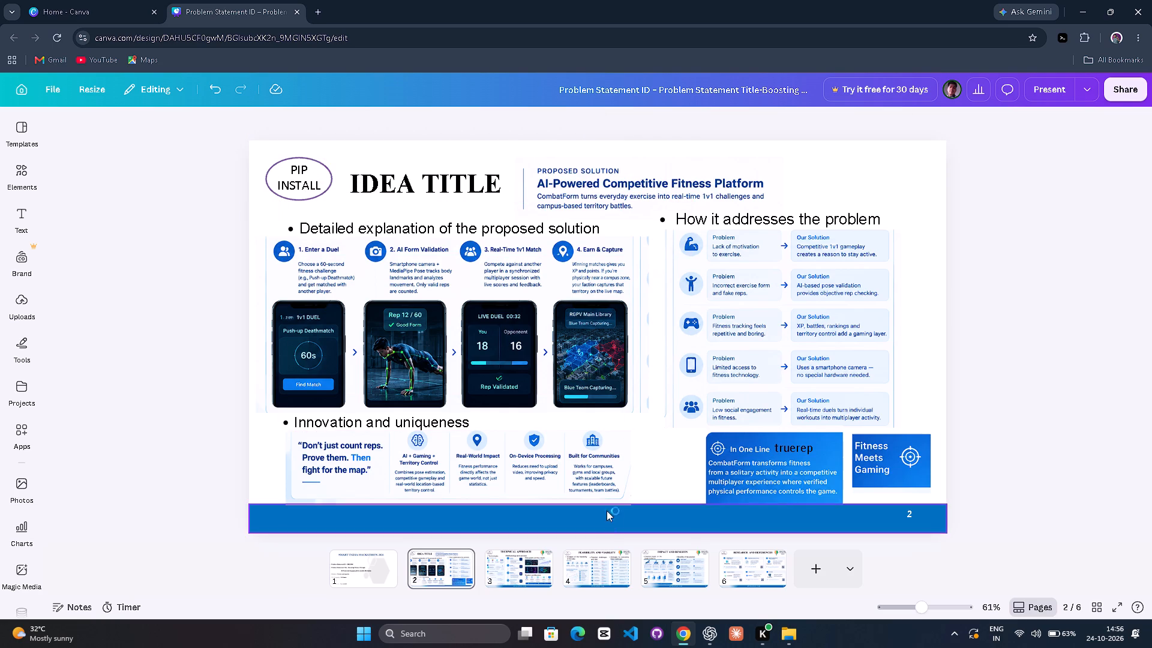
{"action": "left_click", "coordinate": [529, 575]}
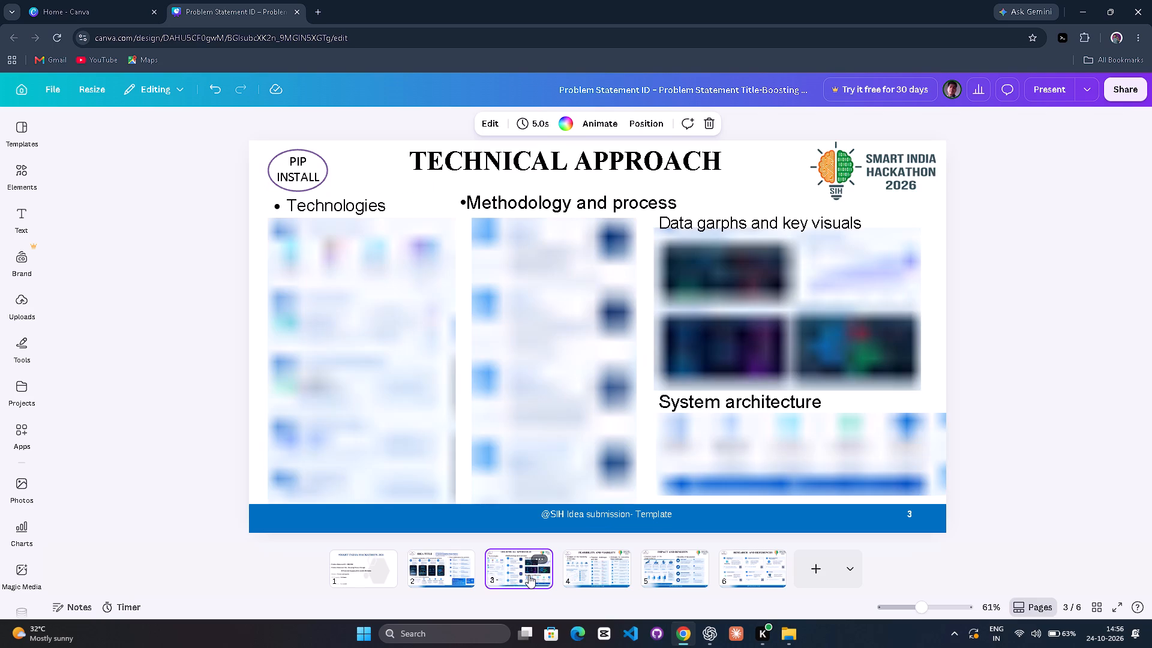
{"action": "right_click", "coordinate": [902, 179]}
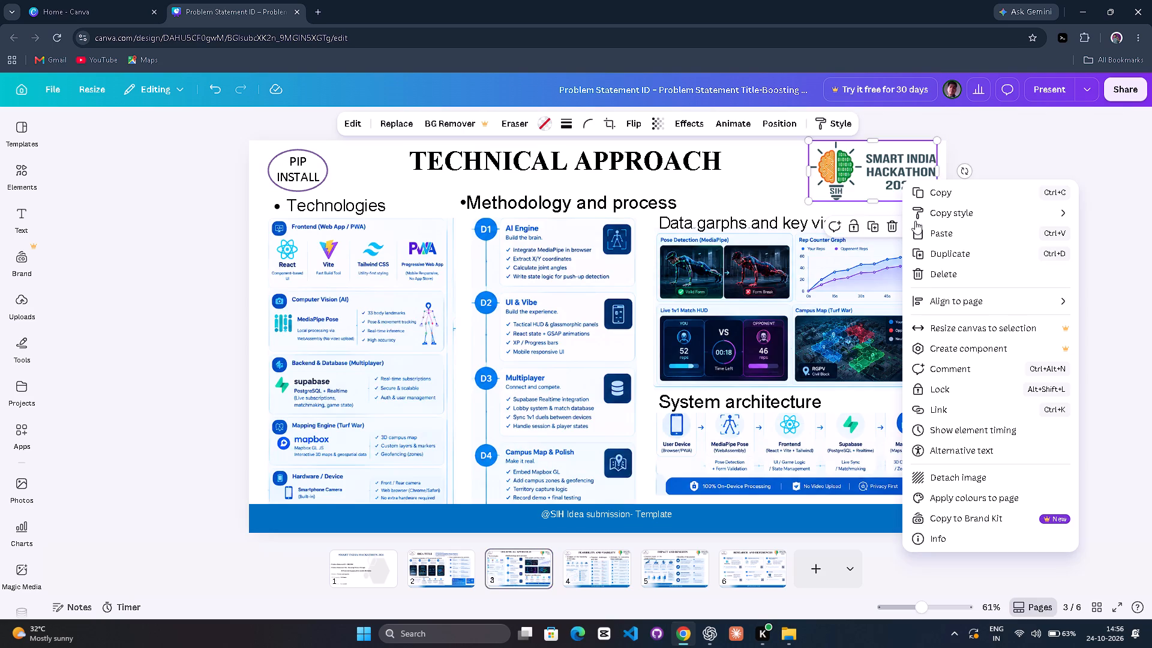
{"action": "left_click", "coordinate": [935, 269]}
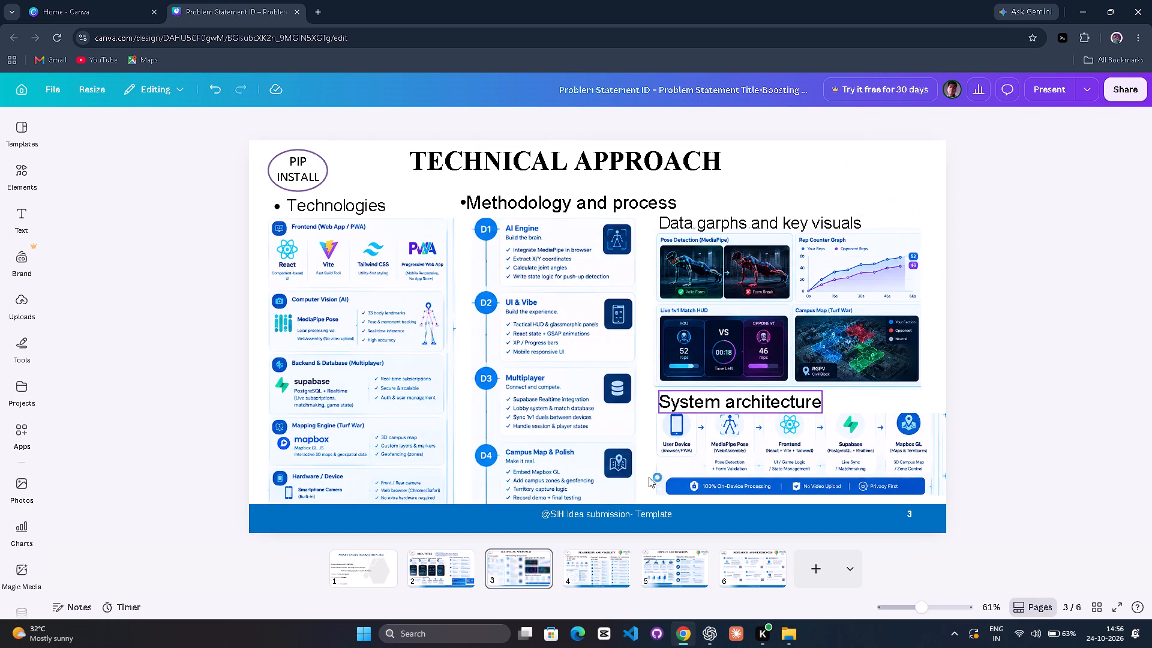
{"action": "right_click", "coordinate": [640, 515]}
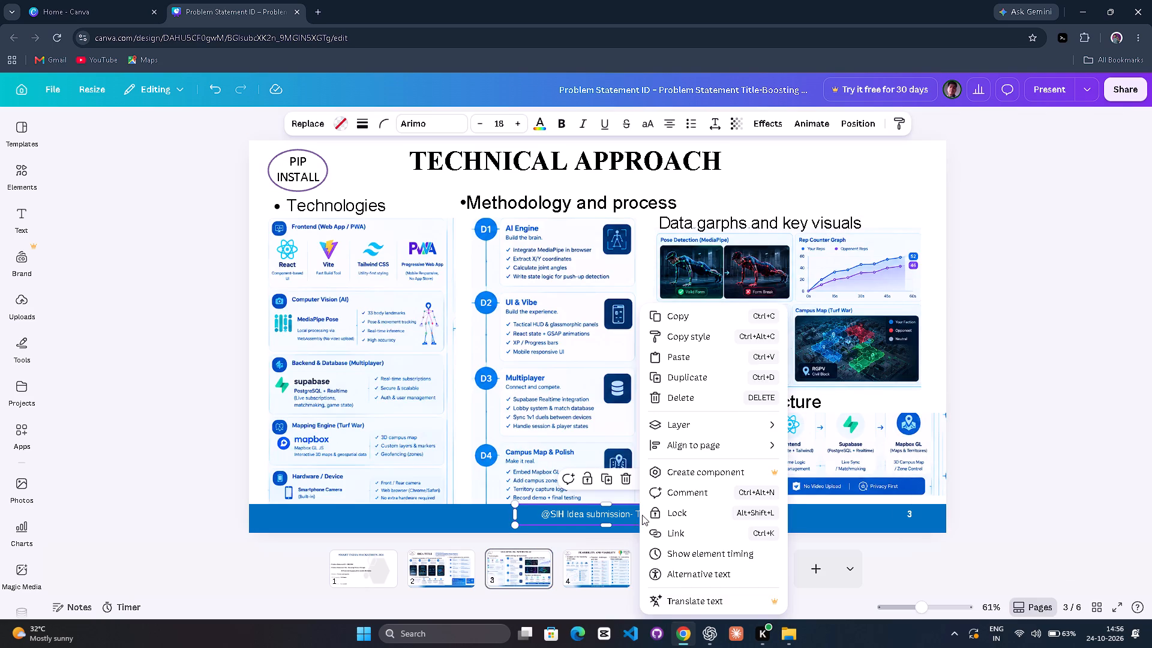
{"action": "left_click", "coordinate": [696, 403]}
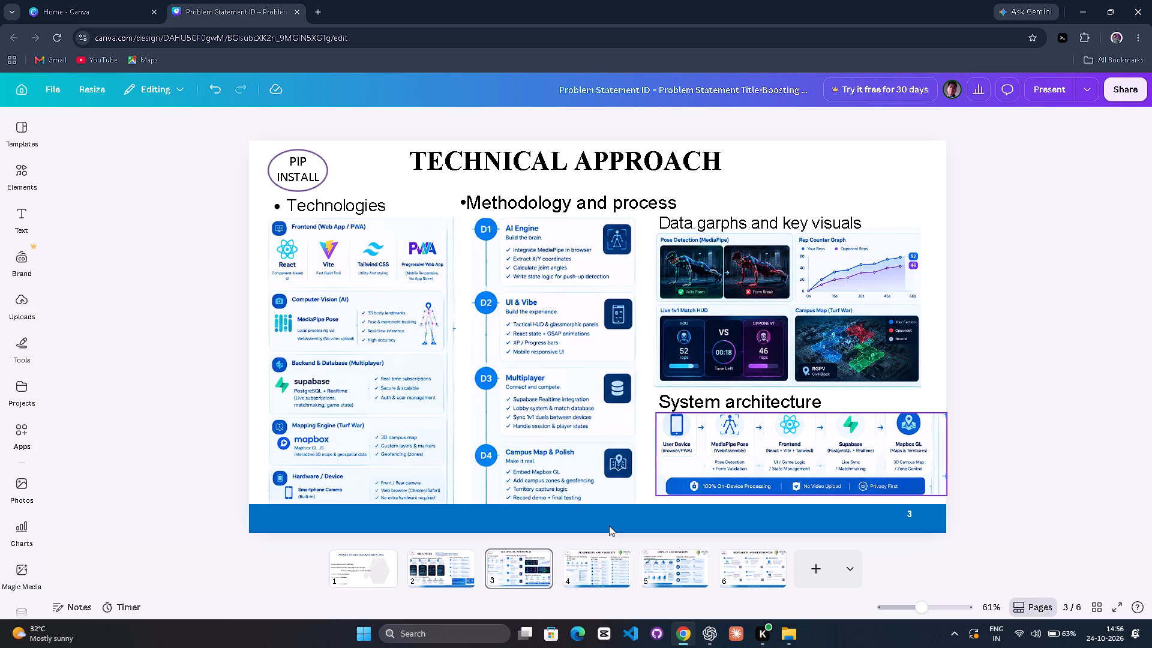
{"action": "left_click", "coordinate": [590, 573]}
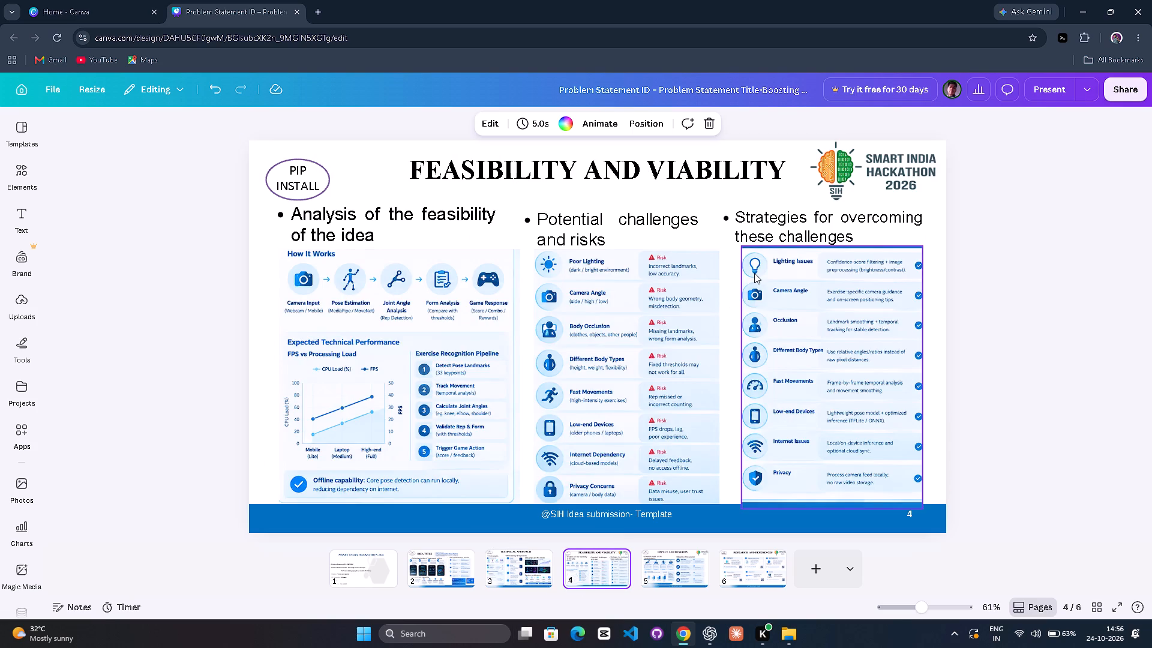
{"action": "right_click", "coordinate": [860, 173]}
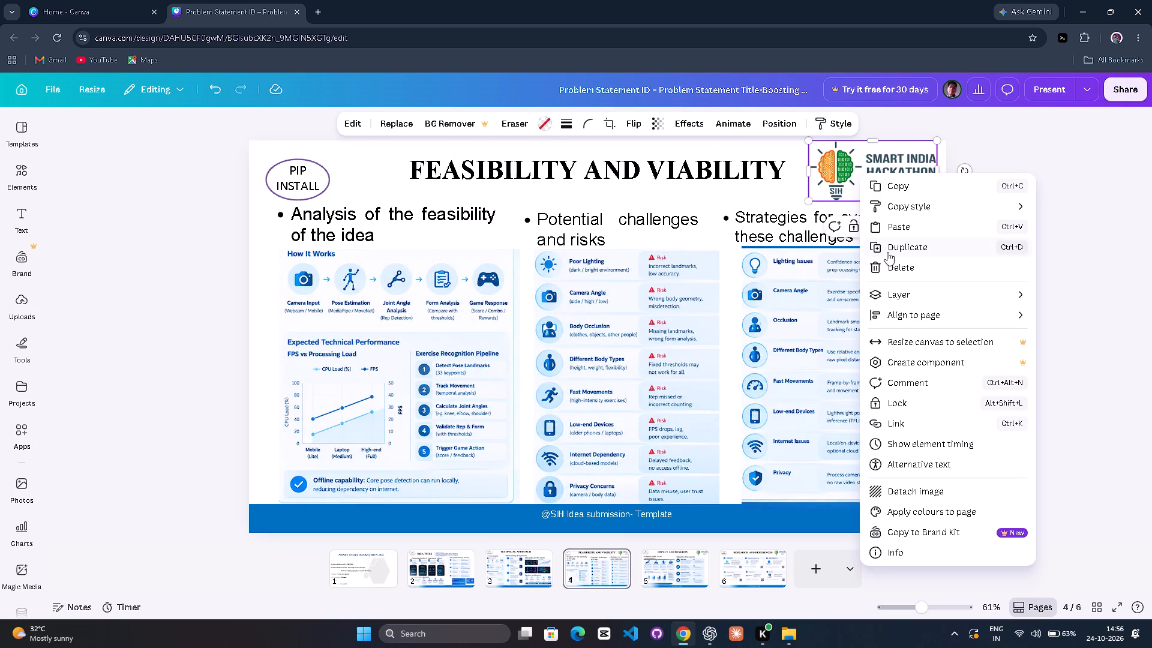
{"action": "left_click", "coordinate": [891, 259]}
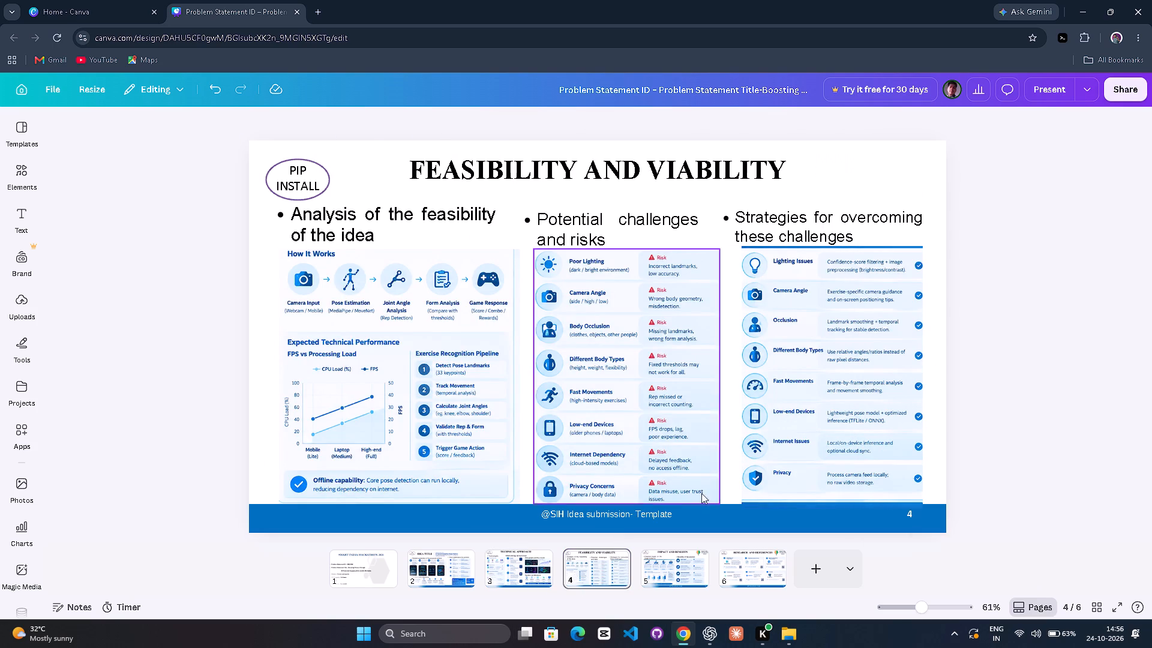
{"action": "left_click", "coordinate": [650, 511]}
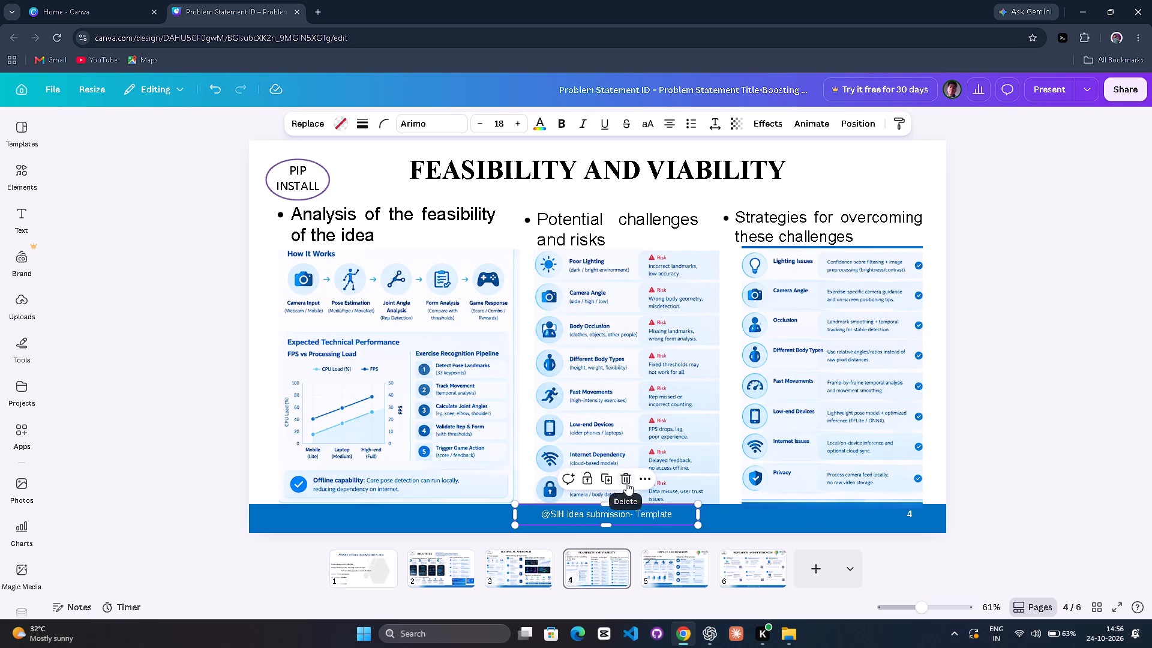
{"action": "left_click", "coordinate": [626, 482]}
{"action": "left_click", "coordinate": [667, 571]}
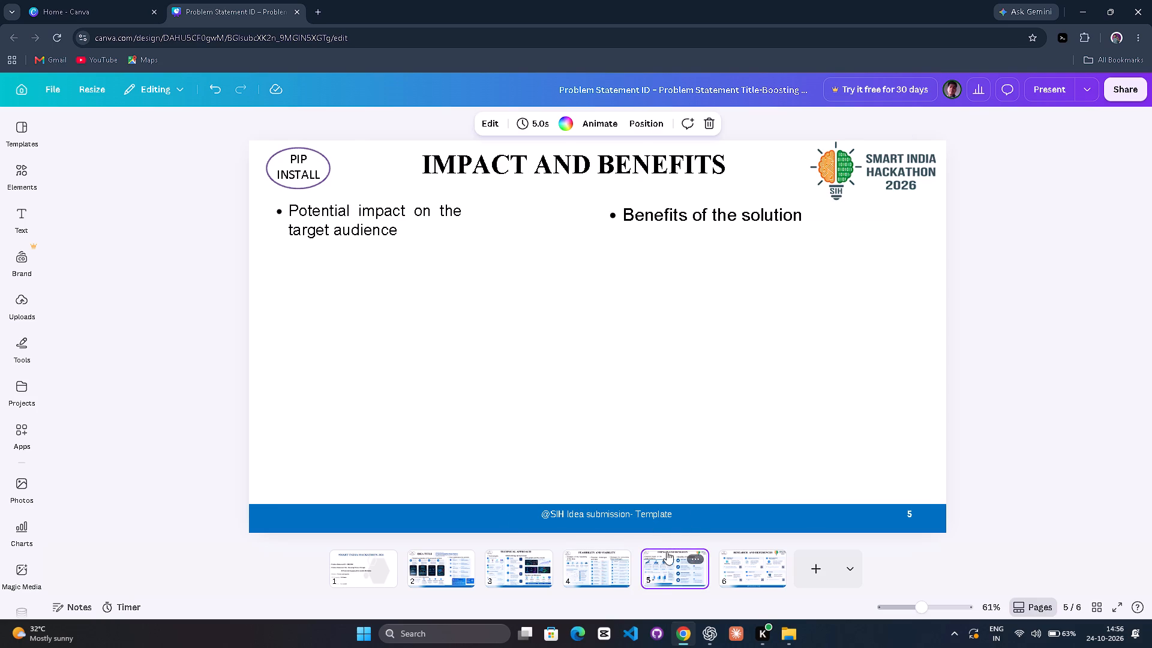
{"action": "right_click", "coordinate": [874, 182]}
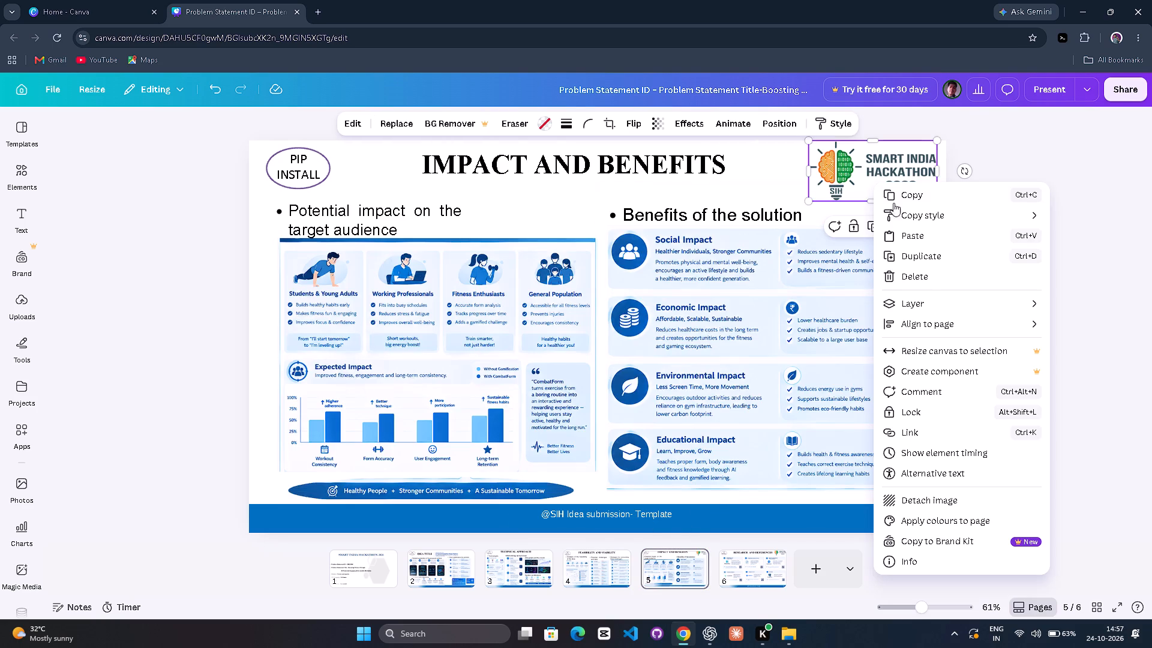
{"action": "left_click", "coordinate": [910, 271]}
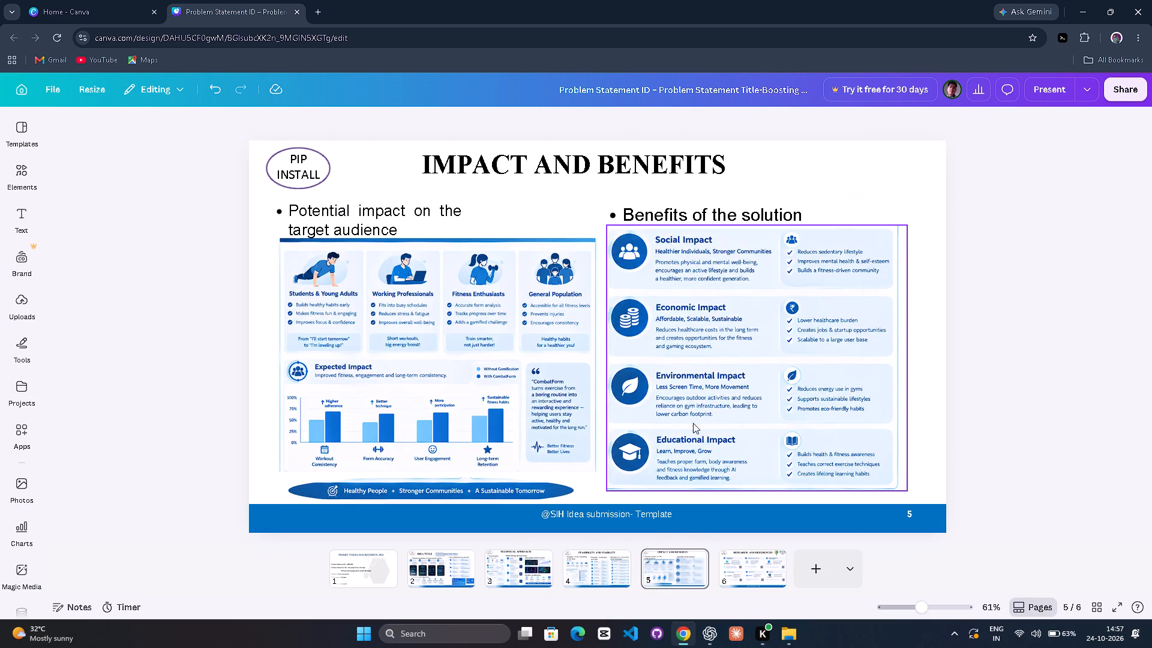
{"action": "left_click", "coordinate": [637, 515]}
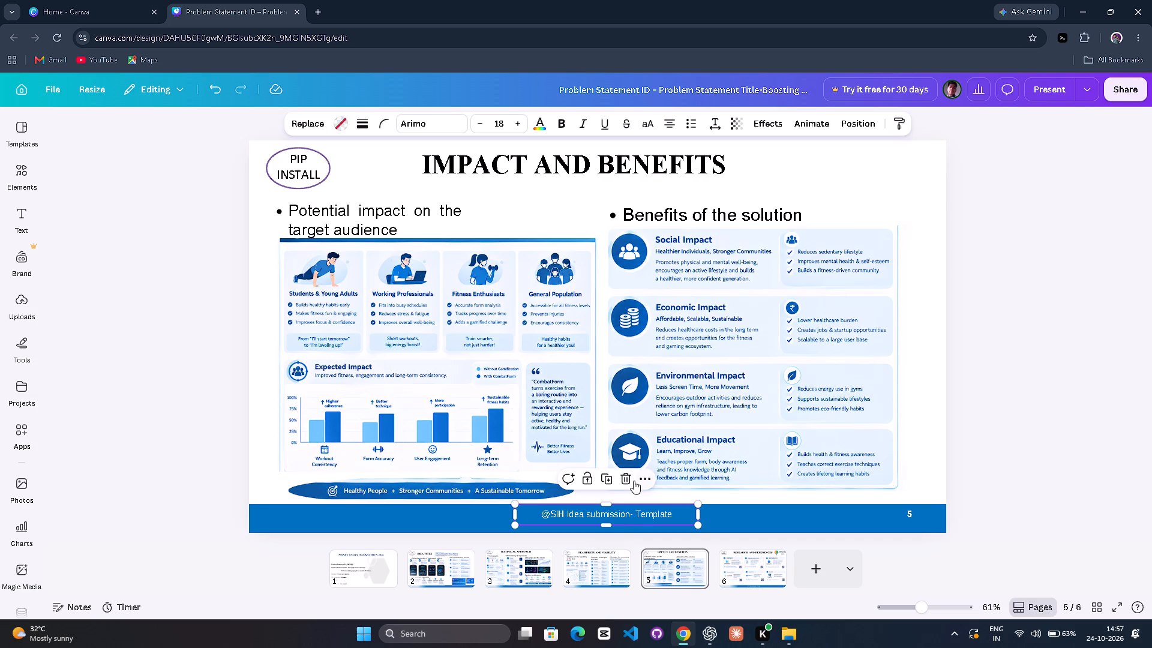
{"action": "left_click", "coordinate": [629, 481]}
{"action": "left_click", "coordinate": [749, 565]}
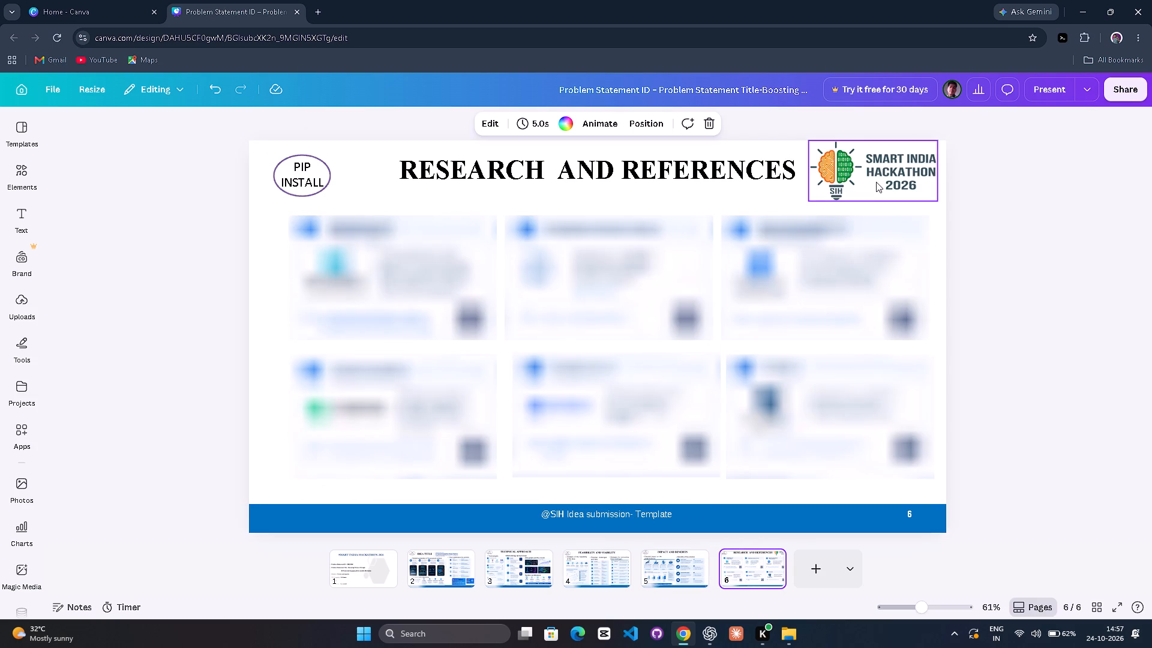
{"action": "left_click", "coordinate": [876, 179]}
{"action": "left_click", "coordinate": [893, 230]}
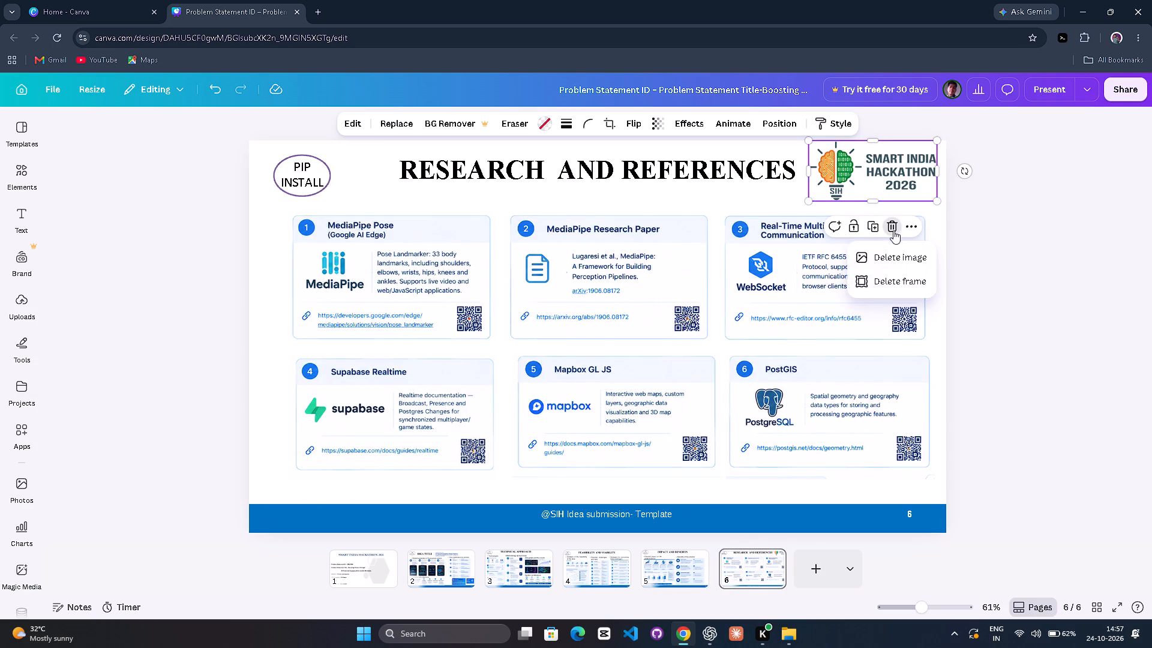
{"action": "left_click", "coordinate": [890, 229]}
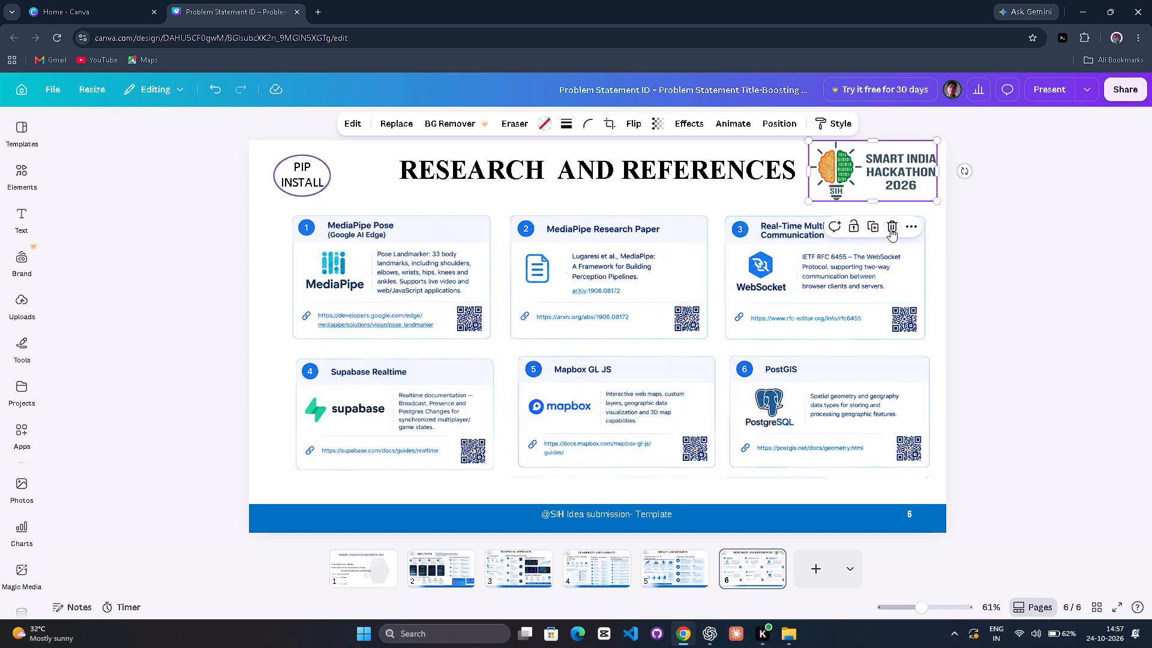
{"action": "left_click", "coordinate": [888, 226]}
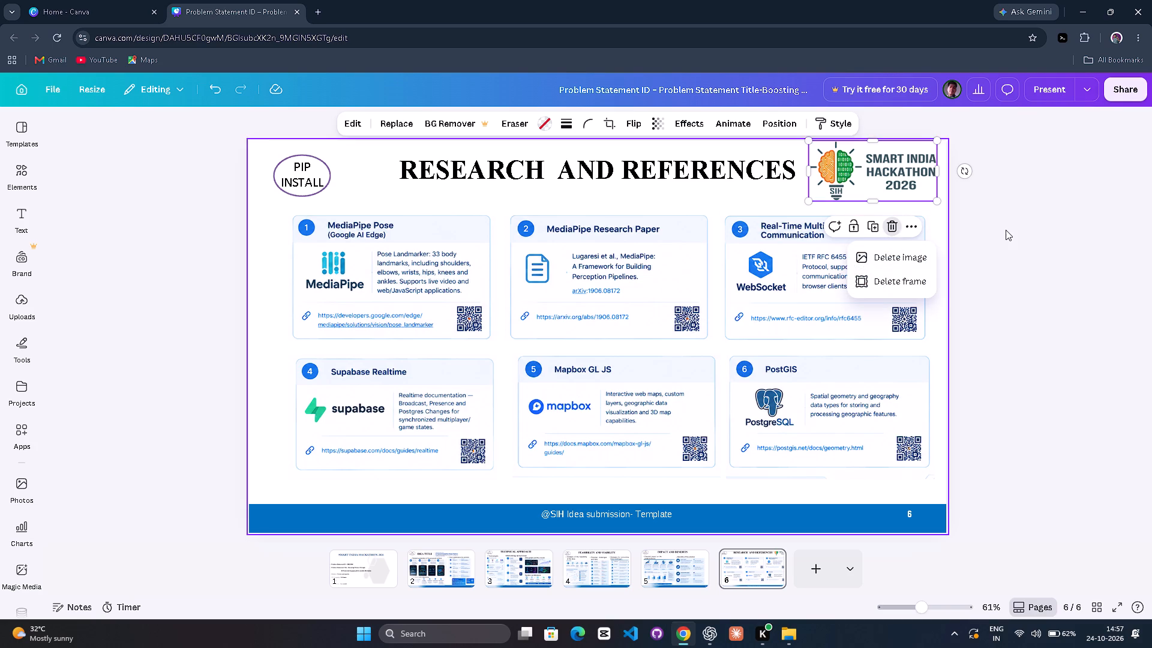
{"action": "left_click", "coordinate": [1006, 230]}
{"action": "left_click", "coordinate": [878, 173]}
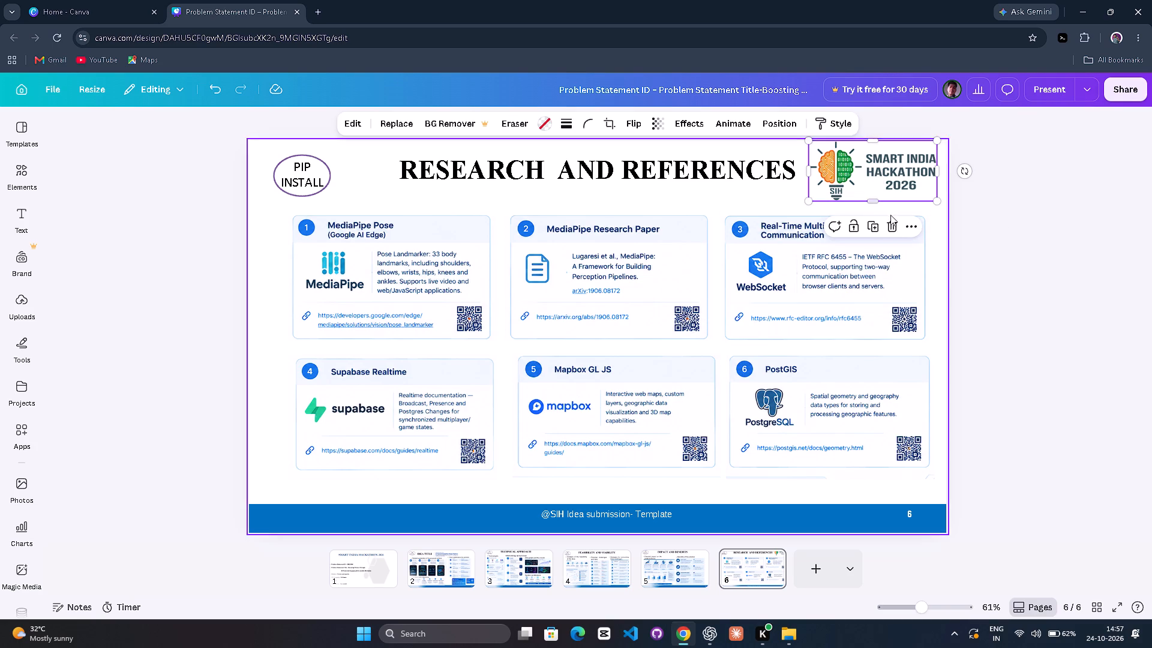
{"action": "left_click", "coordinate": [892, 224]}
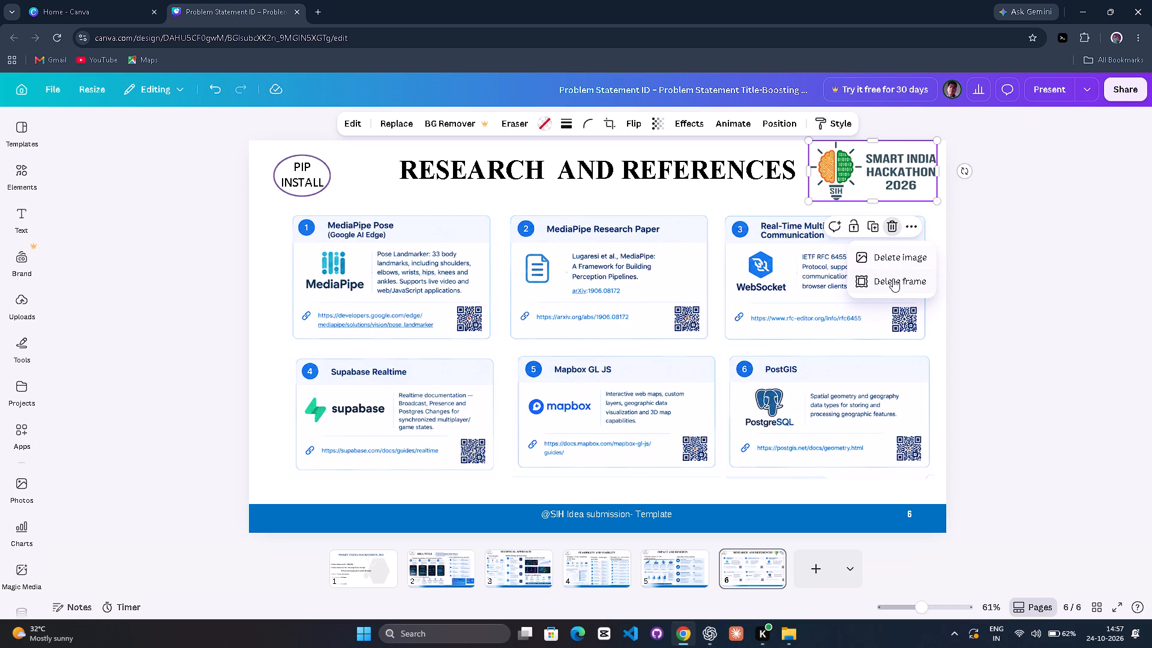
{"action": "left_click", "coordinate": [894, 278]}
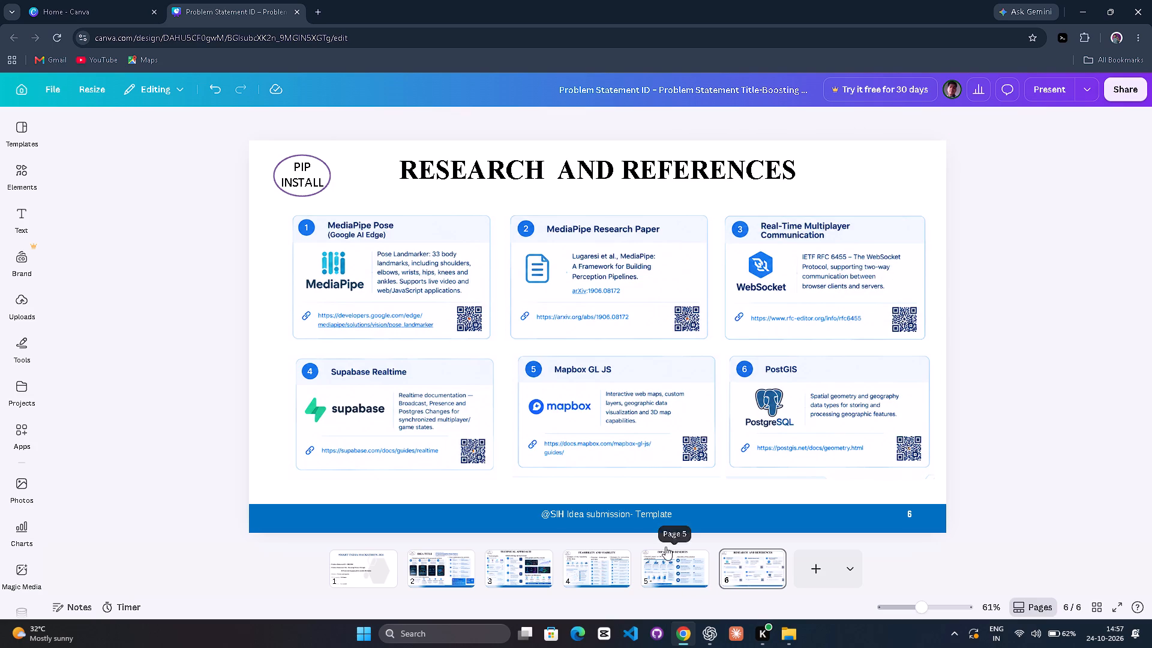
{"action": "left_click", "coordinate": [638, 523]}
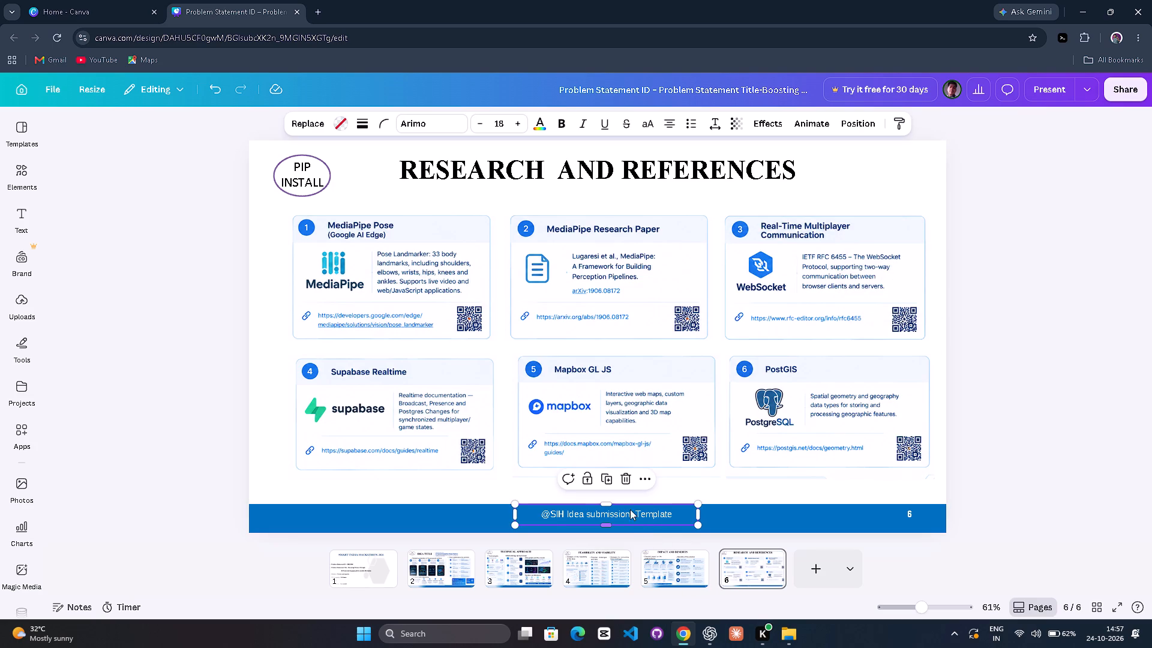
{"action": "left_click", "coordinate": [626, 481]}
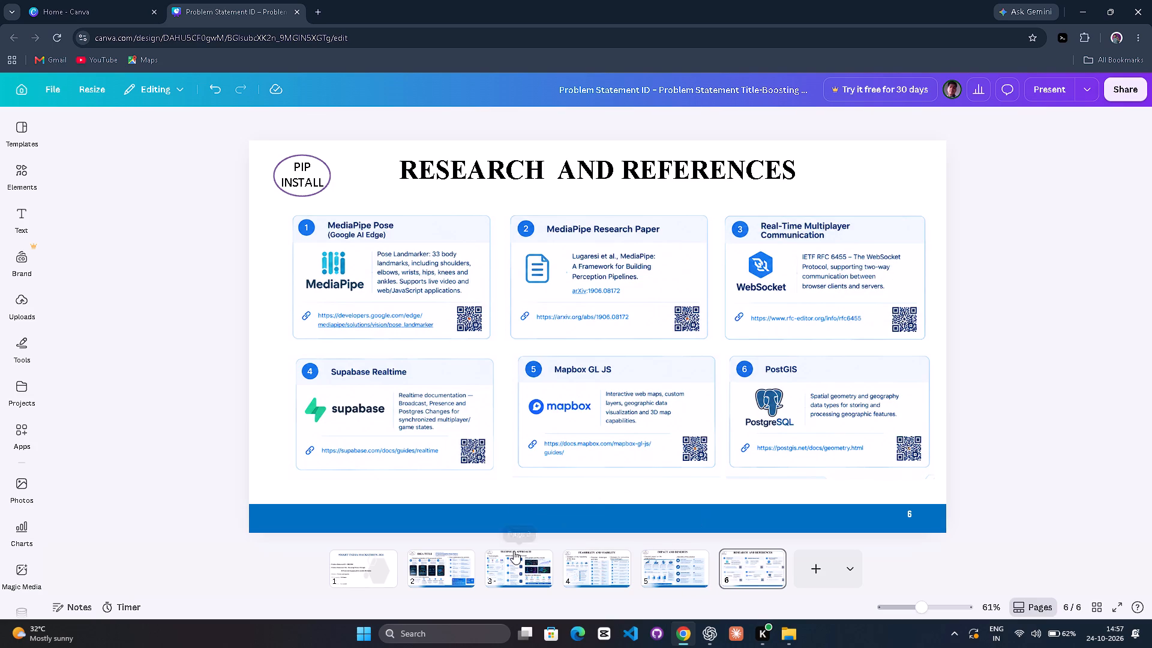
Review pages 2 to 6 for any leftover hackathon logos or template footer text.
{"action": "left_click", "coordinate": [439, 565]}
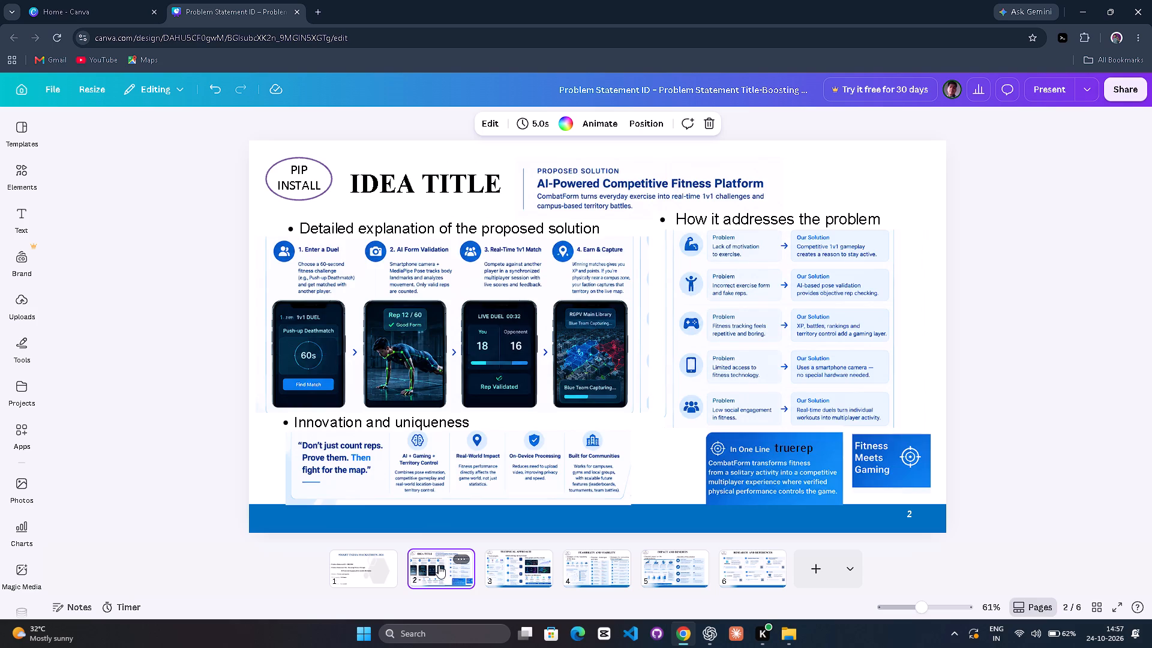
{"action": "left_click", "coordinate": [509, 570]}
{"action": "left_click", "coordinate": [602, 571]}
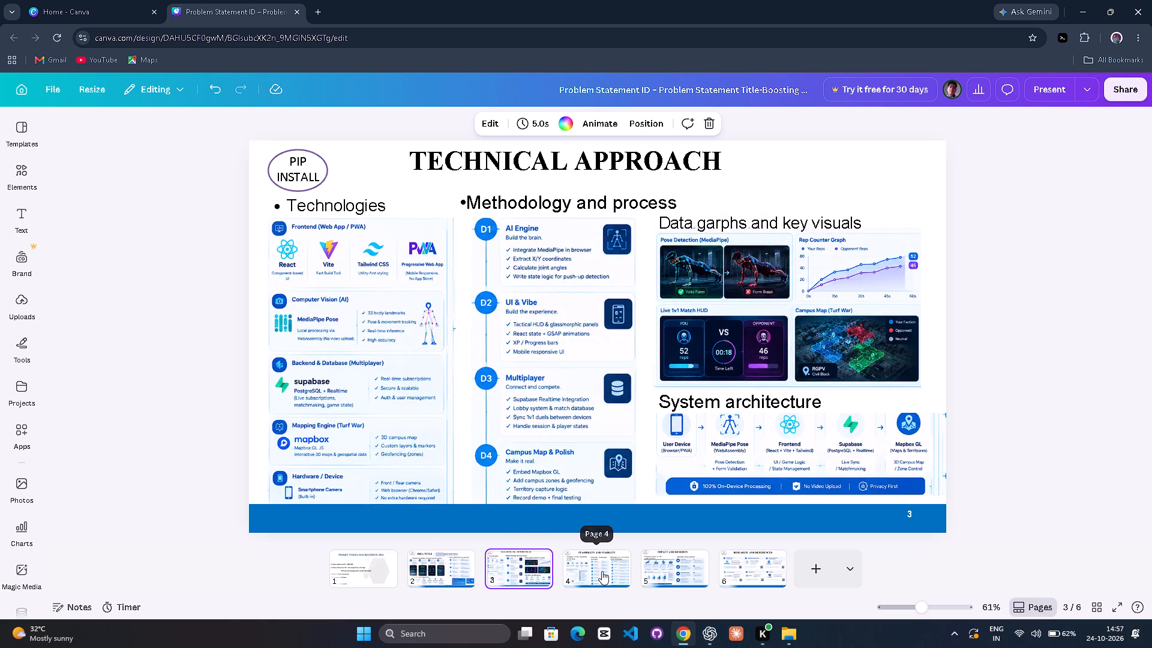
{"action": "left_click", "coordinate": [672, 576]}
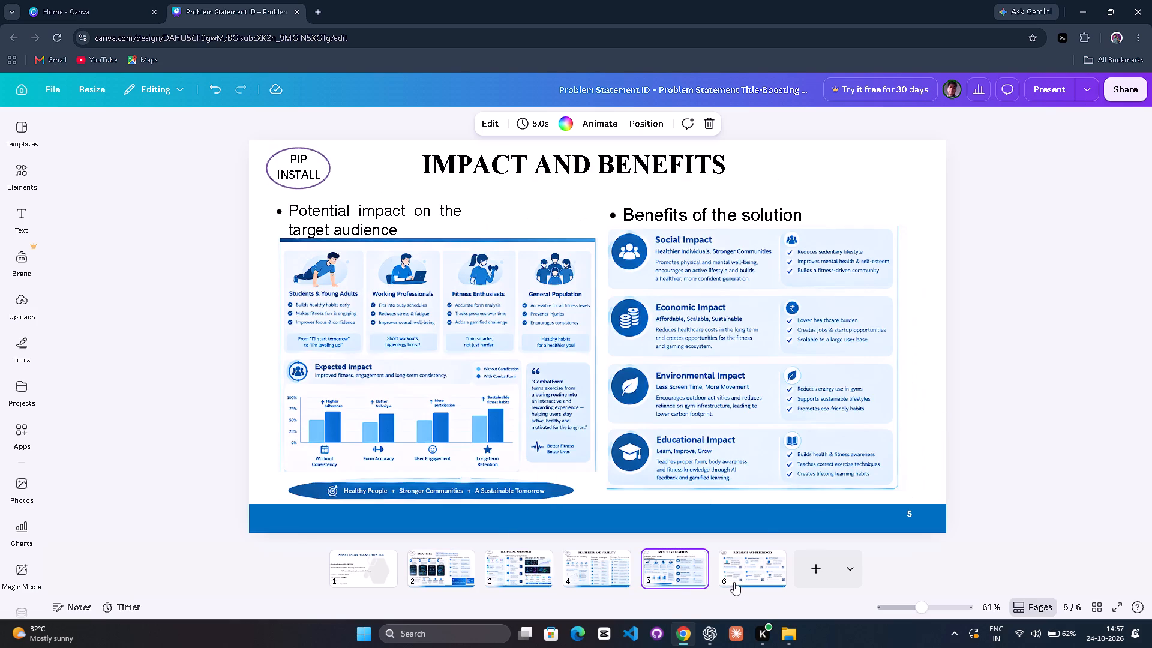
{"action": "left_click", "coordinate": [742, 579]}
Replace the page 1 title "SMART INDIA HACKATHON 2026" with "VERSION BETA 9.0".
{"action": "left_click", "coordinate": [367, 563]}
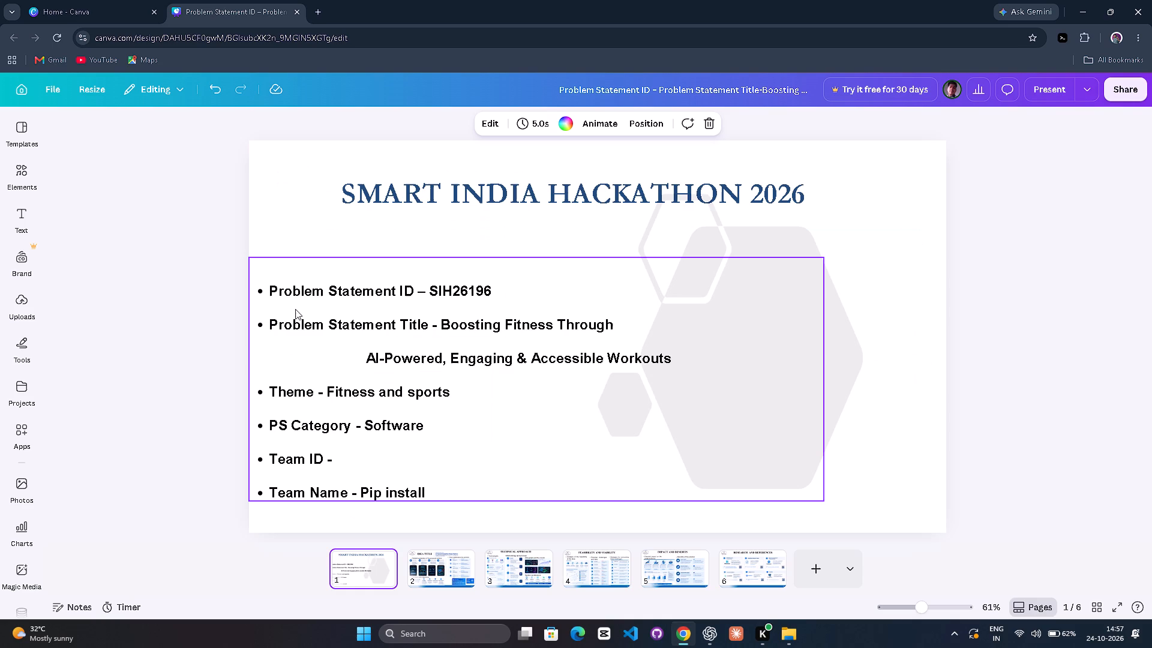
{"action": "left_click", "coordinate": [362, 304]}
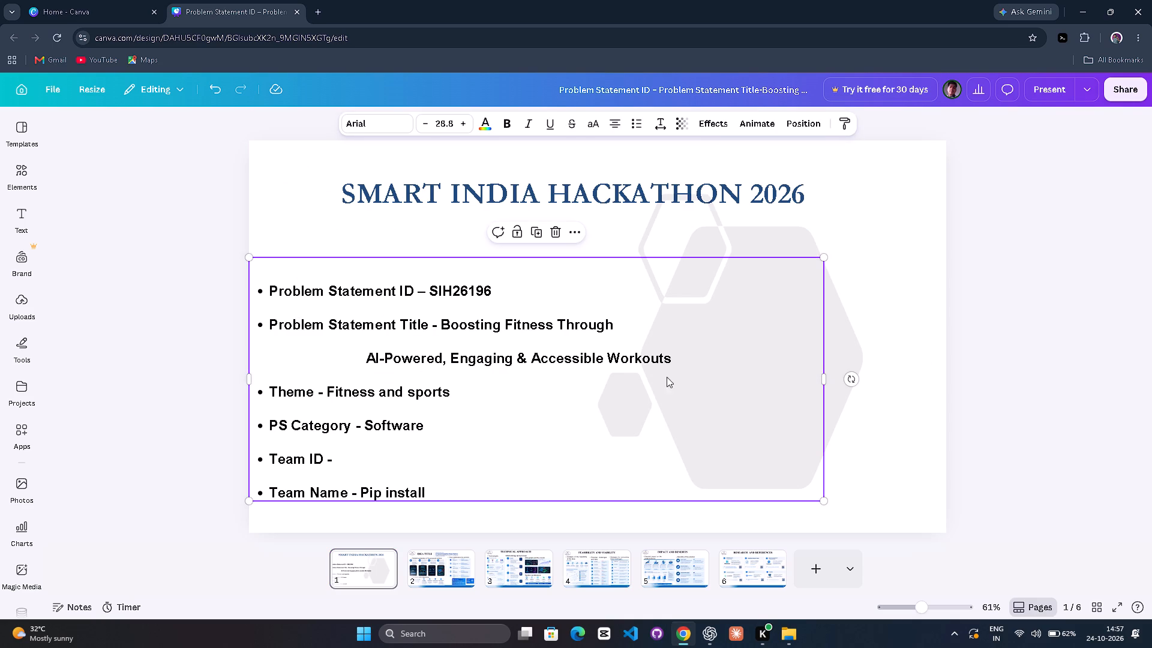
{"action": "double_click", "coordinate": [638, 200]}
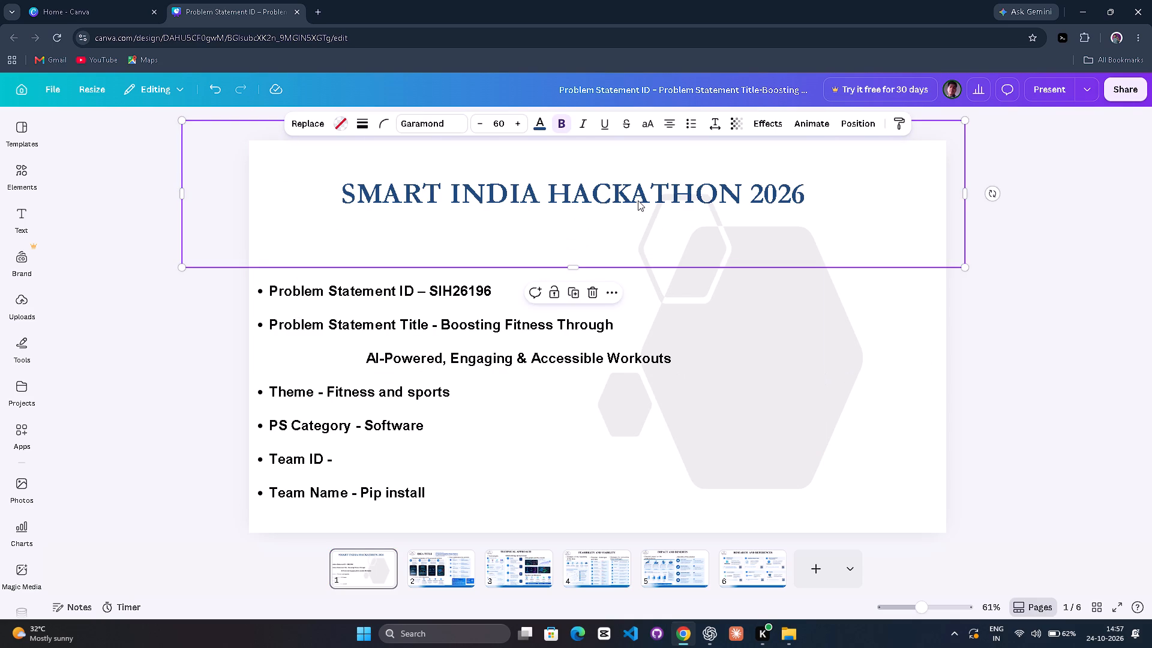
{"action": "left_click", "coordinate": [638, 200]}
{"action": "left_click", "coordinate": [807, 194]}
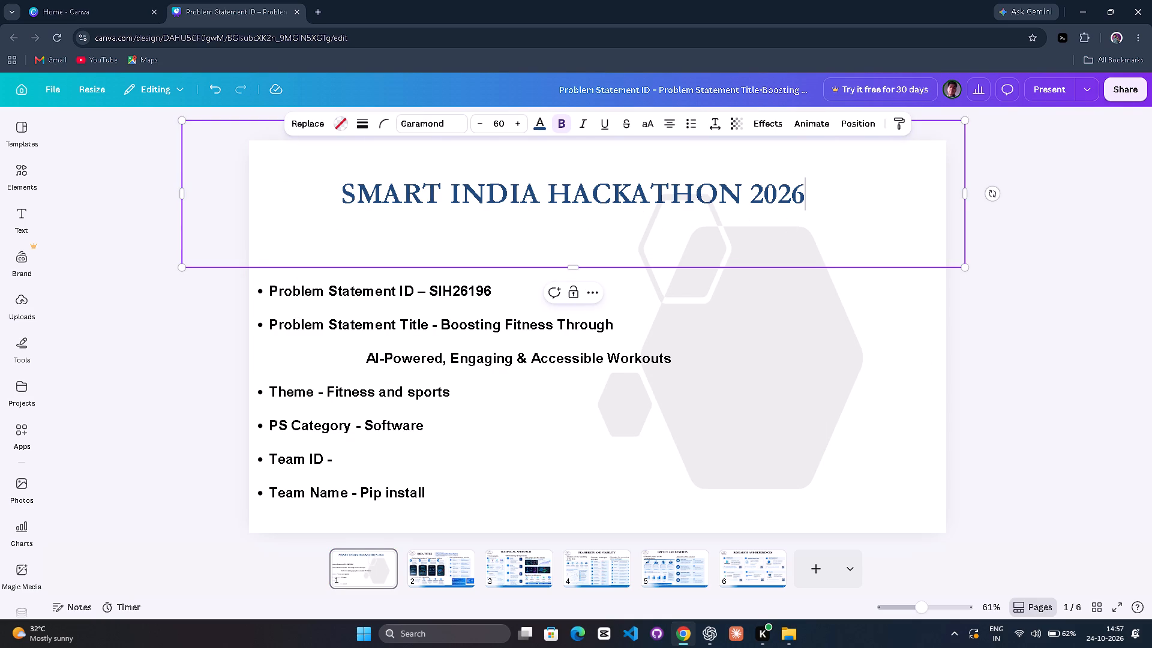
{"action": "key", "text": "BackSpace"}
{"action": "key", "text": "BackSpace"}
{"action": "key", "text": "BackSpace"}
{"action": "key", "text": "BackSpace"}
{"action": "key", "text": "BackSpace"}
{"action": "key", "text": "BackSpace"}
{"action": "key", "text": "BackSpace"}
{"action": "key", "text": "BackSpace"}
{"action": "key", "text": "BackSpace"}
{"action": "key", "text": "BackSpace"}
{"action": "key", "text": "BackSpace"}
{"action": "key", "text": "BackSpace"}
{"action": "key", "text": "BackSpace"}
{"action": "key", "text": "BackSpace"}
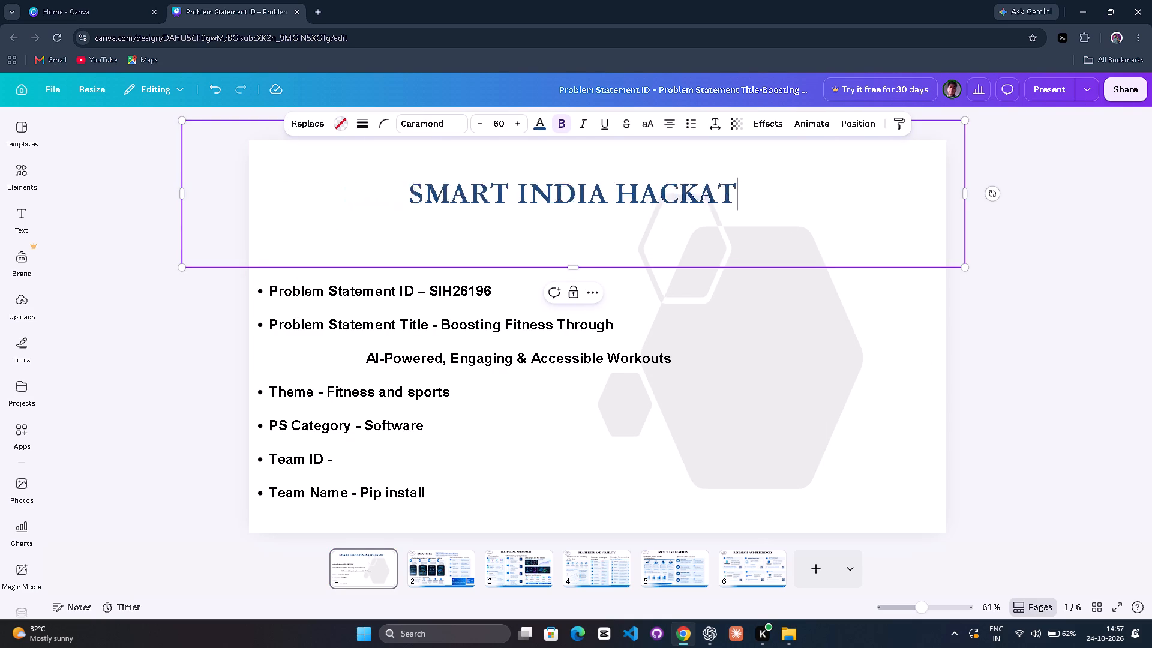
{"action": "key", "text": "BackSpace"}
{"action": "key", "text": "BackSpace"}
{"action": "key", "text": "BackSpace"}
{"action": "key", "text": "BackSpace"}
{"action": "key", "text": "BackSpace"}
{"action": "key", "text": "BackSpace"}
{"action": "key", "text": "BackSpace"}
{"action": "key", "text": "BackSpace"}
{"action": "key", "text": "BackSpace"}
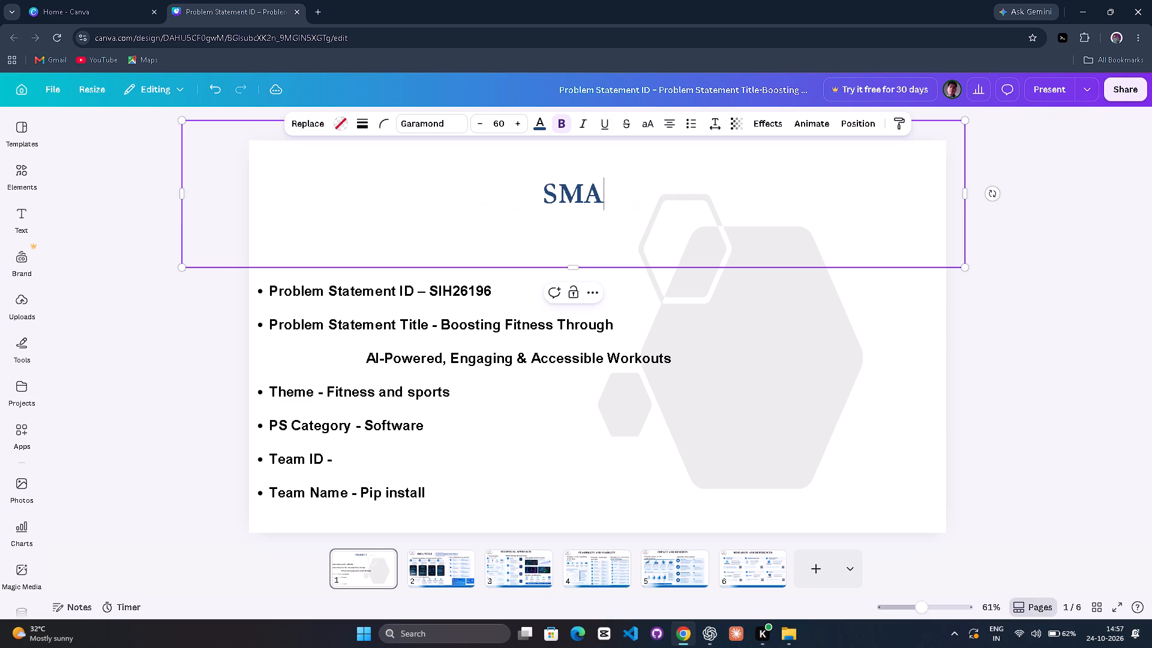
{"action": "key", "text": "BackSpace"}
{"action": "key", "text": "BackSpace"}
{"action": "key", "text": "BackSpace"}
{"action": "key", "text": "v"}
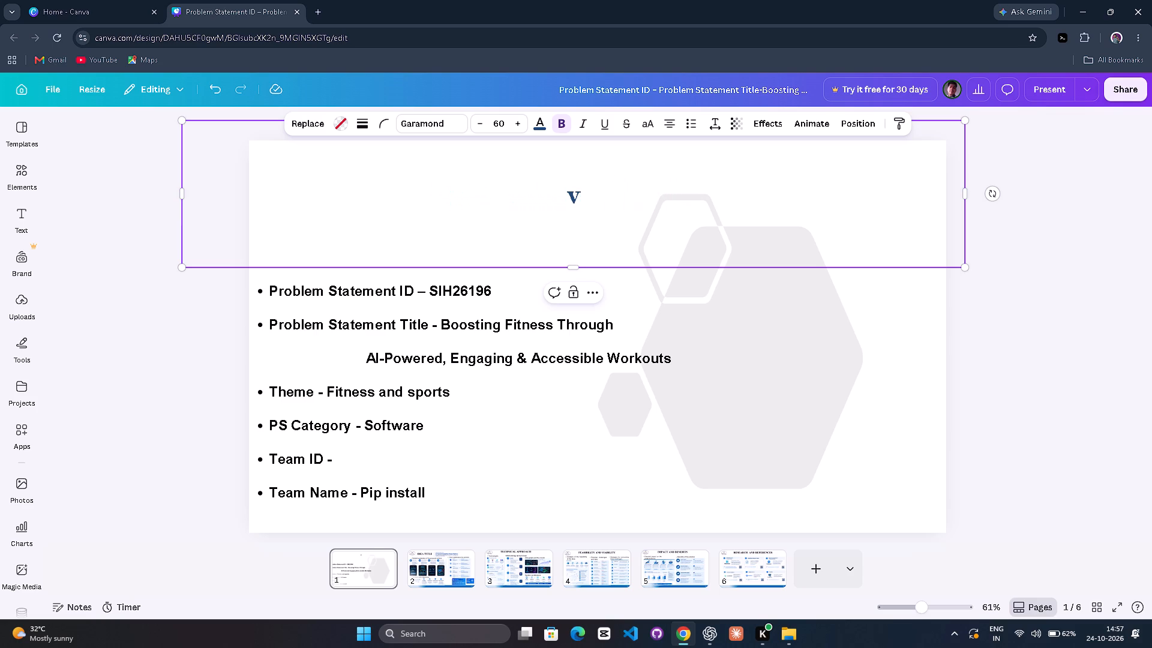
{"action": "key", "text": "BackSpace"}
{"action": "type", "text": "VERSION"}
{"action": "key", "text": "space"}
{"action": "type", "text": "BETA"}
{"action": "key", "text": "space"}
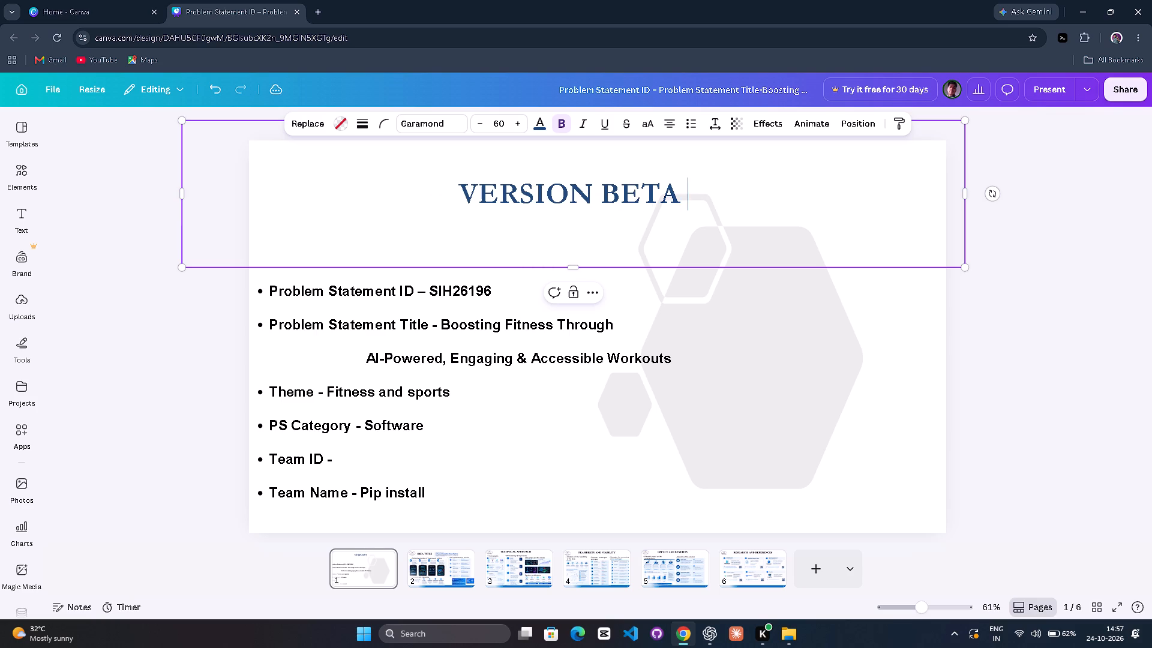
{"action": "type", "text": "9.0"}
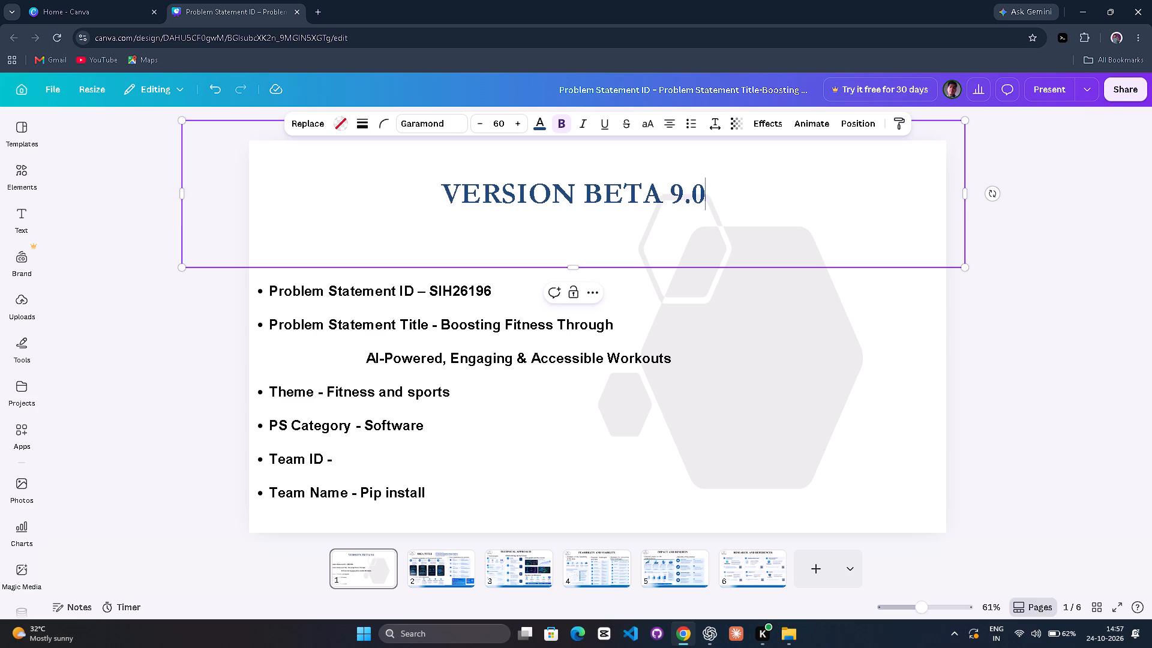
{"action": "left_click", "coordinate": [1038, 301]}
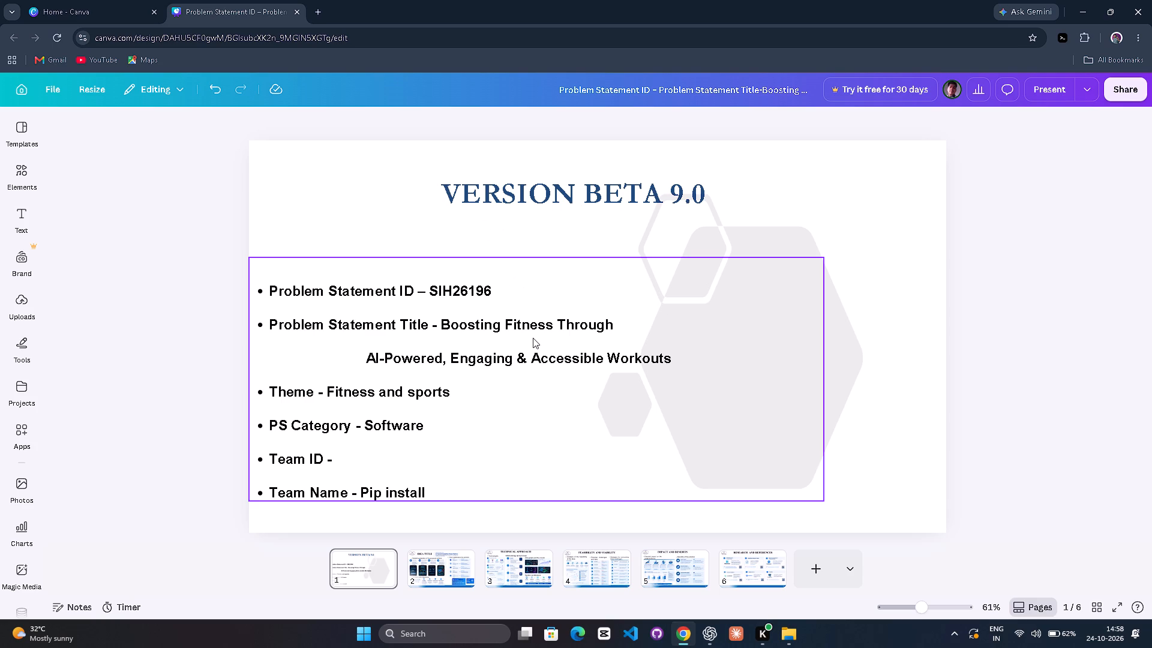
Replace the "Problem Statement ID" label in the first bullet on page 1 with "ORGANIZED BY".
{"action": "left_click", "coordinate": [412, 286]}
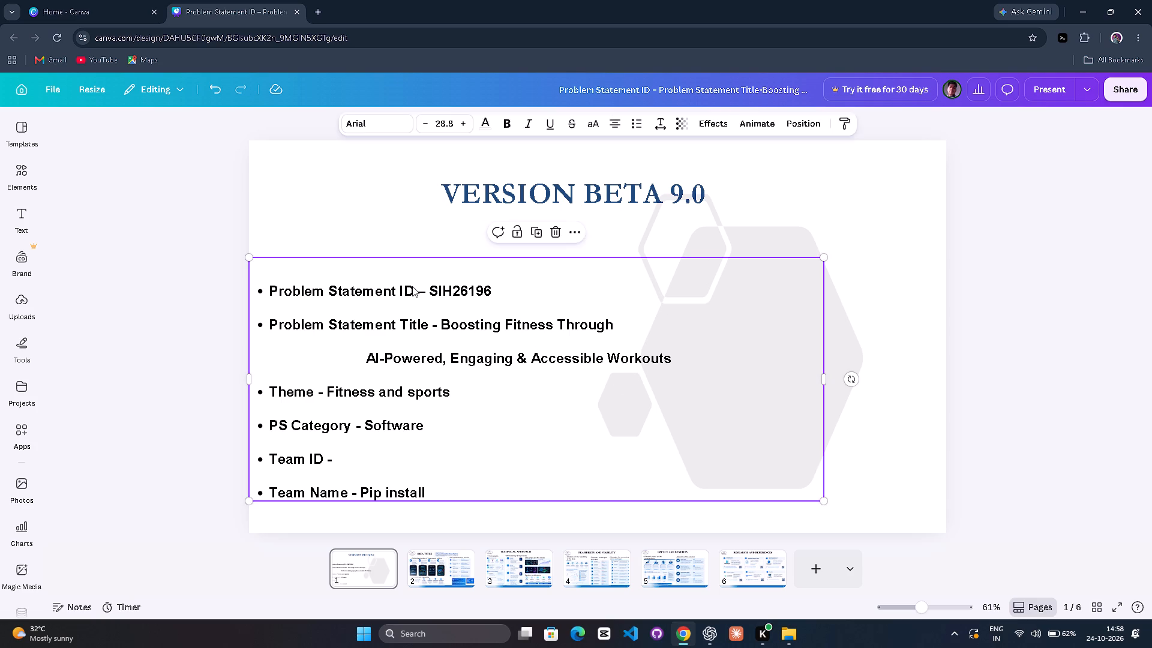
{"action": "left_click", "coordinate": [415, 289]}
{"action": "left_click_drag", "start_coordinate": [415, 289], "coordinate": [376, 294]}
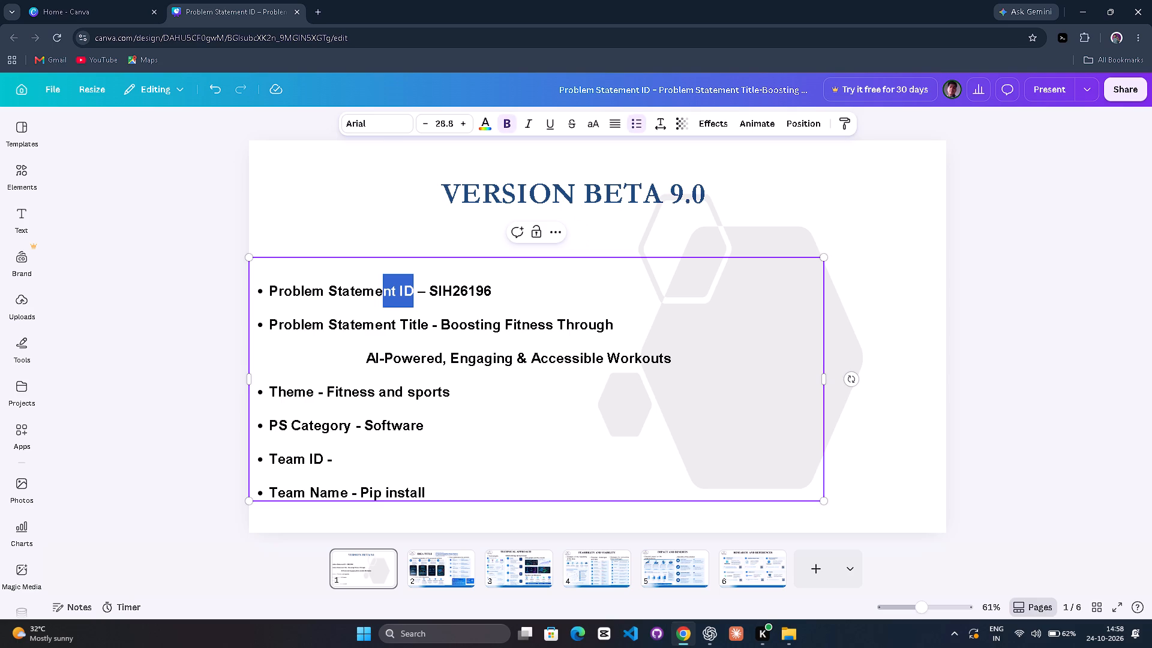
{"action": "left_click_drag", "start_coordinate": [376, 294], "coordinate": [270, 293]}
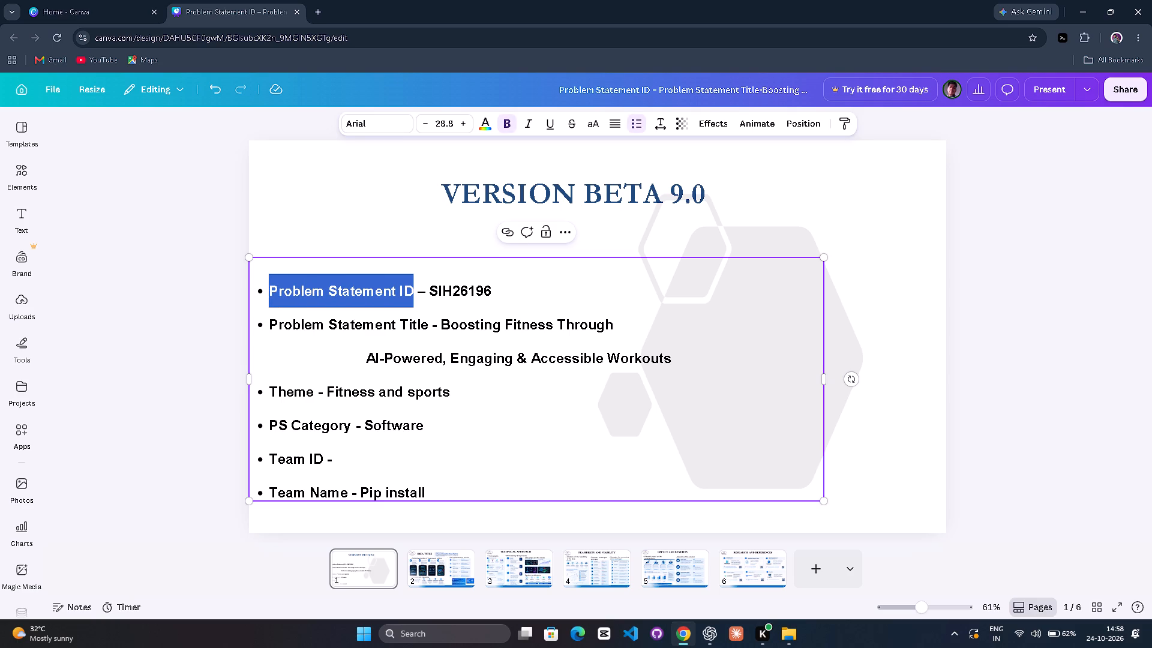
{"action": "key", "text": "BackSpace"}
{"action": "type", "text": "ORA"}
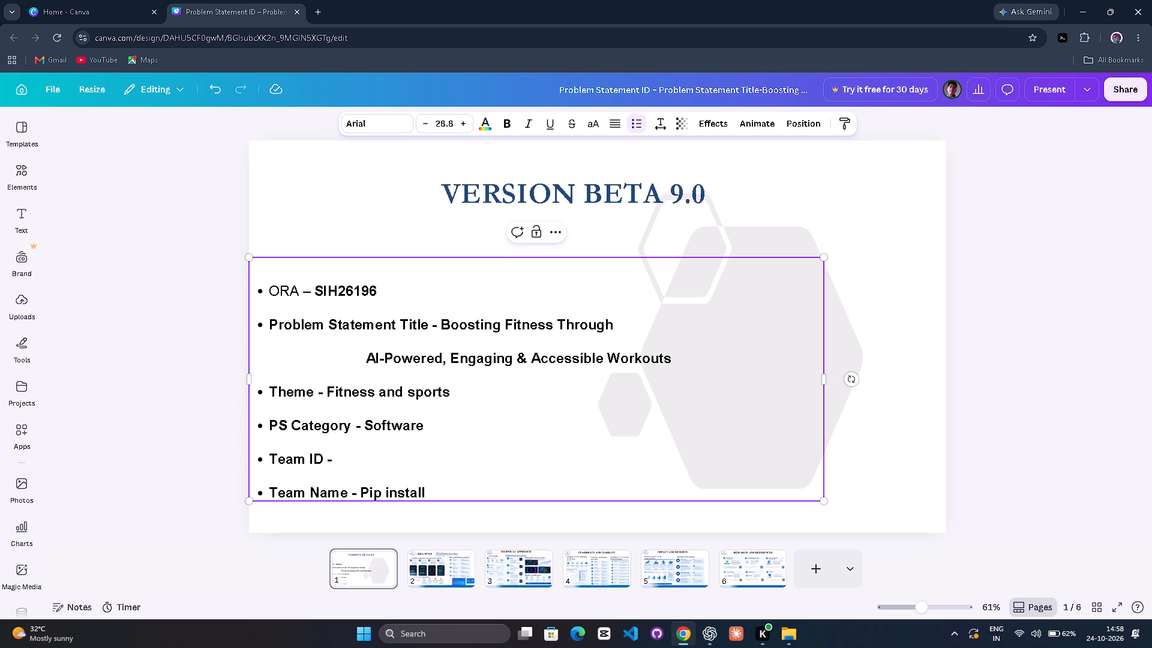
{"action": "type", "text": "NISHED"}
{"action": "key", "text": "BackSpace"}
{"action": "key", "text": "BackSpace"}
{"action": "key", "text": "BackSpace"}
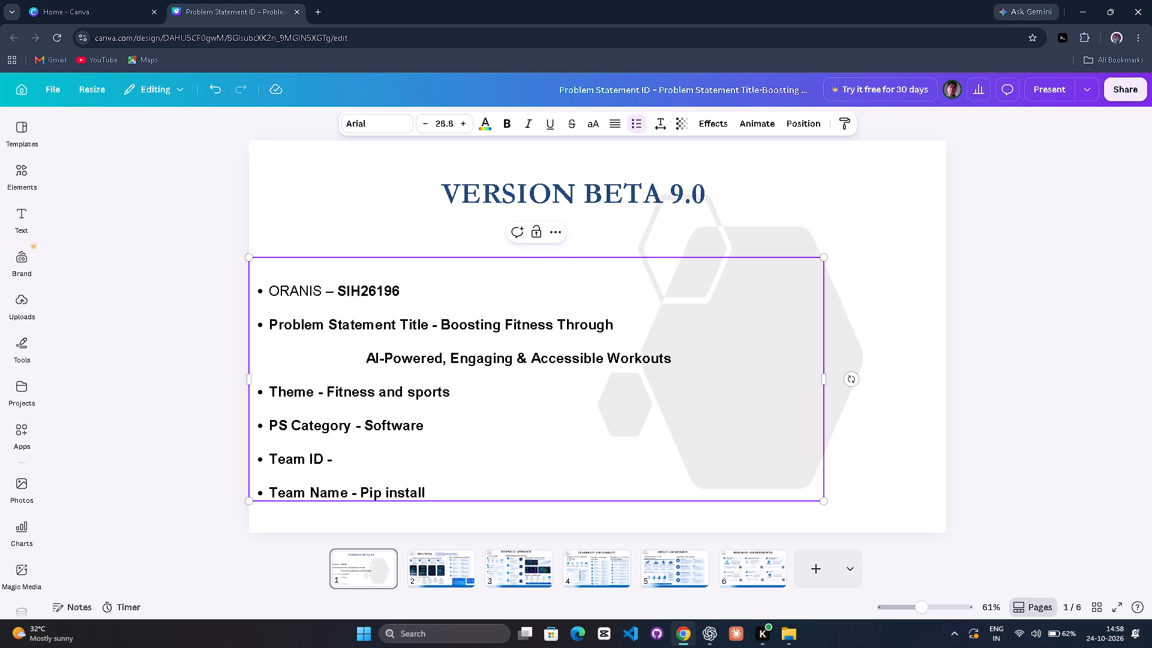
{"action": "key", "text": "BackSpace"}
{"action": "key", "text": "BackSpace"}
{"action": "key", "text": "BackSpace"}
{"action": "key", "text": "BackSpace"}
{"action": "type", "text": "GAN"}
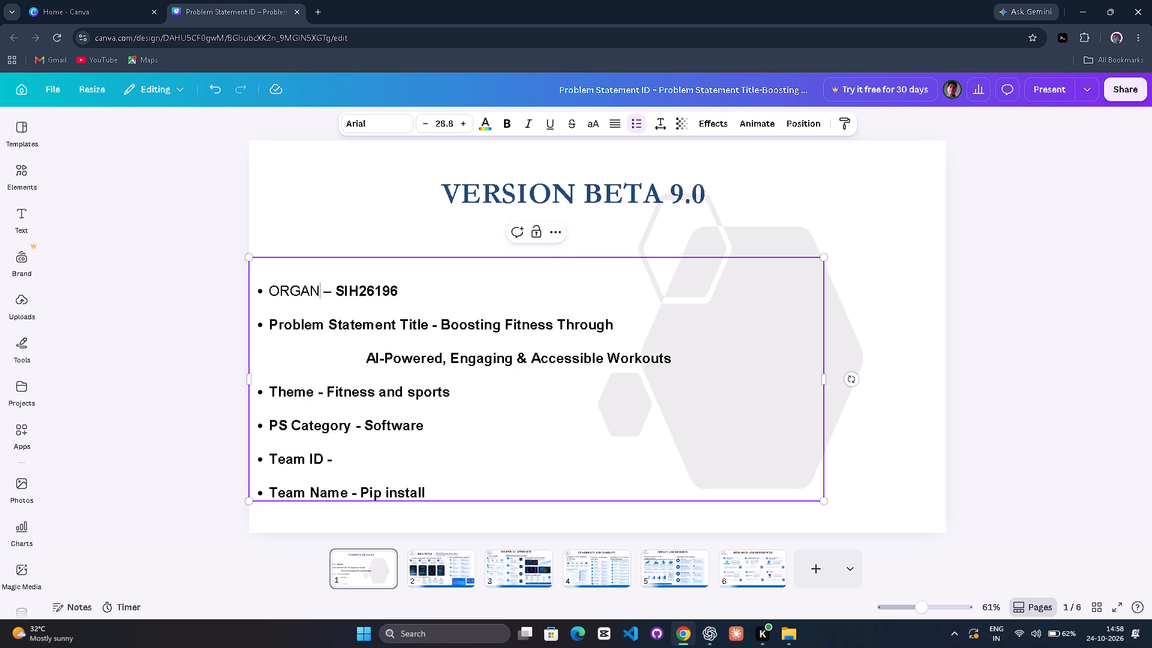
{"action": "key", "text": "i"}
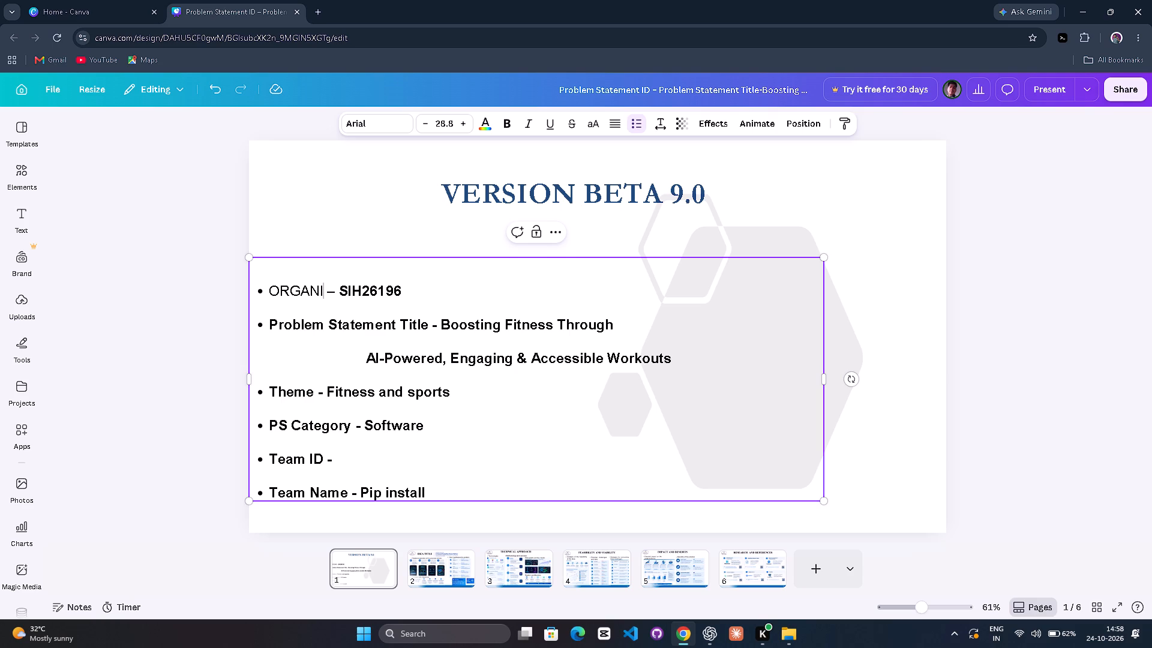
{"action": "key", "text": "x"}
{"action": "key", "text": "BackSpace"}
{"action": "type", "text": "ZED"}
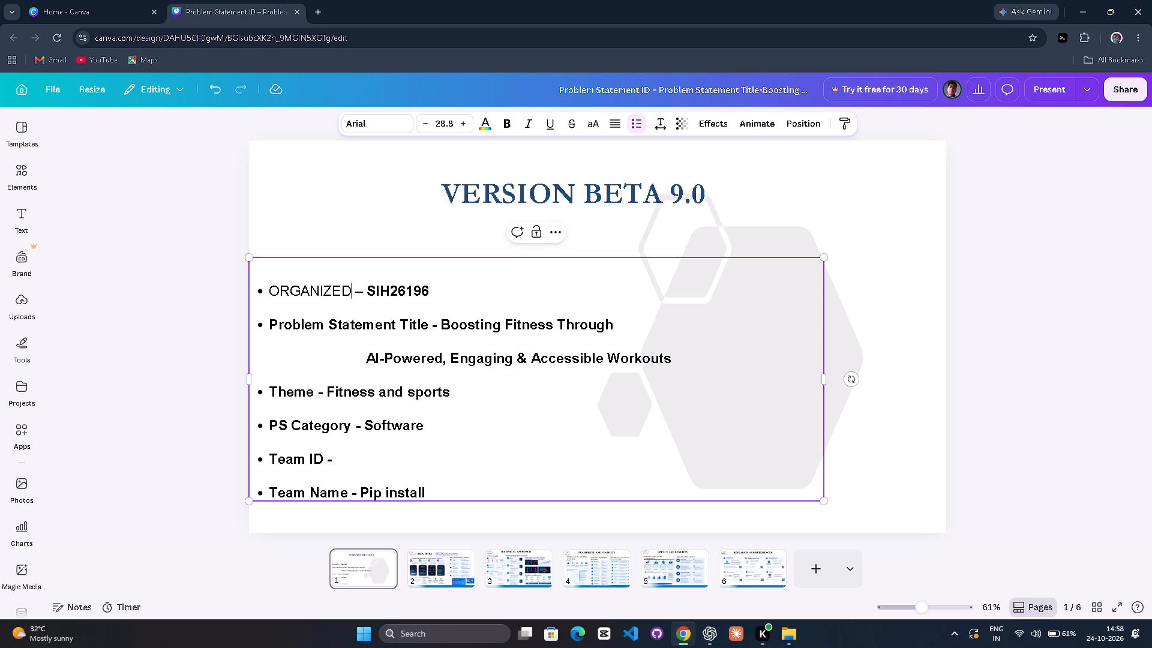
{"action": "key", "text": "space"}
{"action": "type", "text": "BY"}
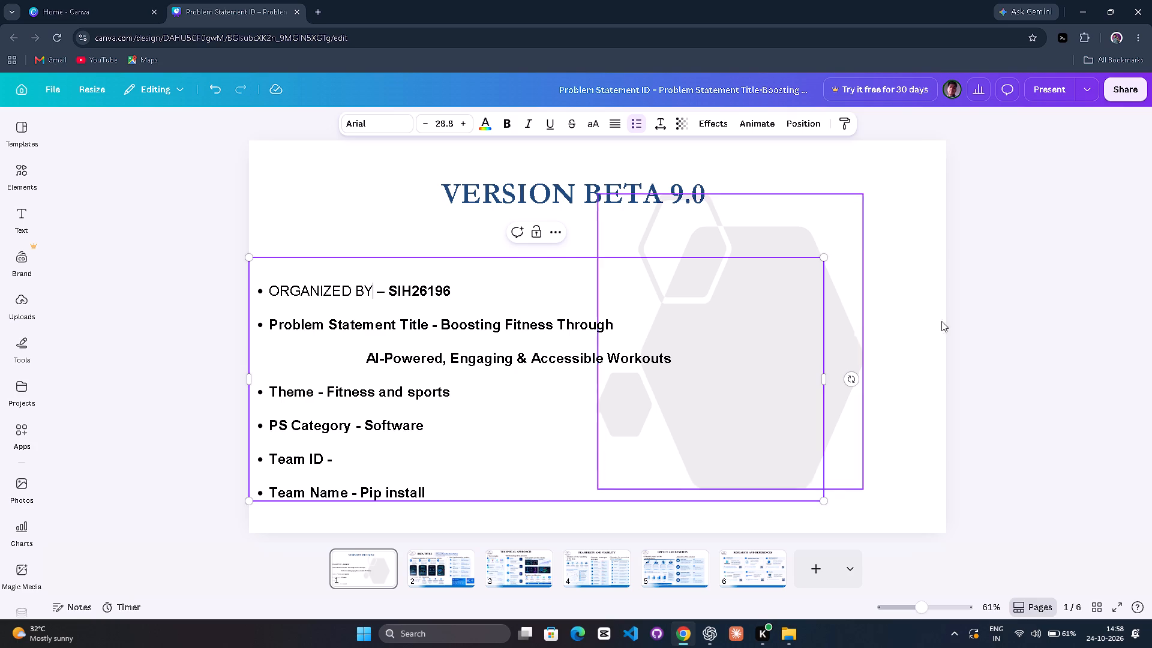
Replace the code SIH26196 after the dash in the first bullet with "IST".
{"action": "left_click", "coordinate": [451, 296]}
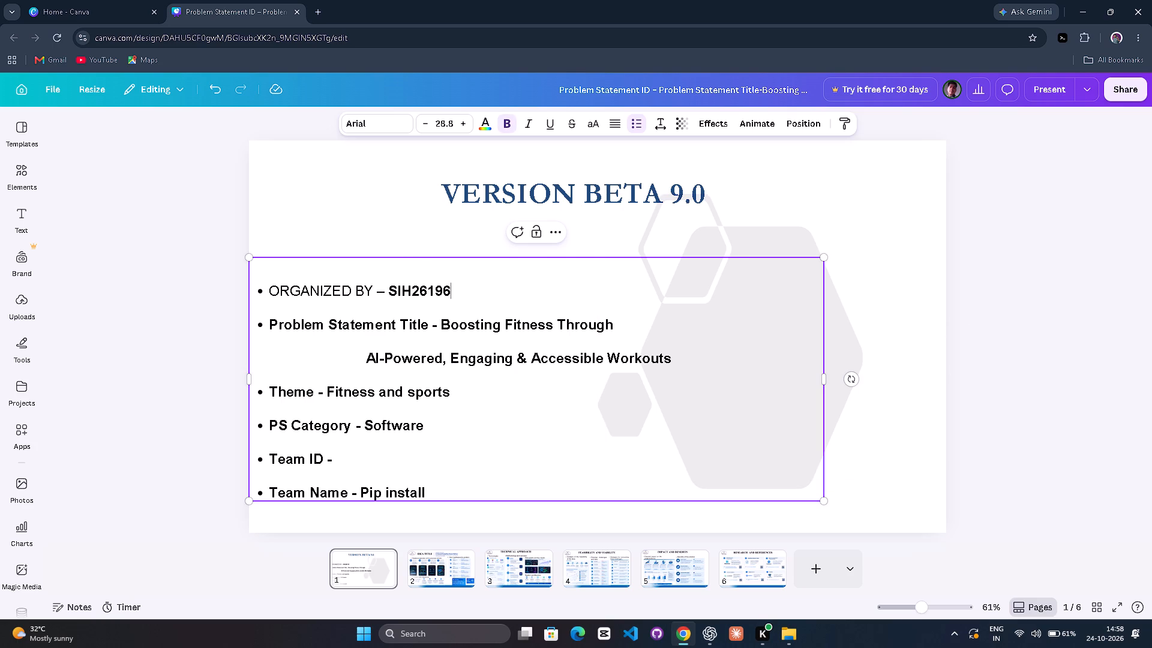
{"action": "key", "text": "BackSpace"}
{"action": "key", "text": "BackSpace"}
{"action": "key", "text": "BackSpace"}
{"action": "key", "text": "BackSpace"}
{"action": "key", "text": "BackSpace"}
{"action": "key", "text": "BackSpace"}
{"action": "key", "text": "BackSpace"}
{"action": "key", "text": "BackSpace"}
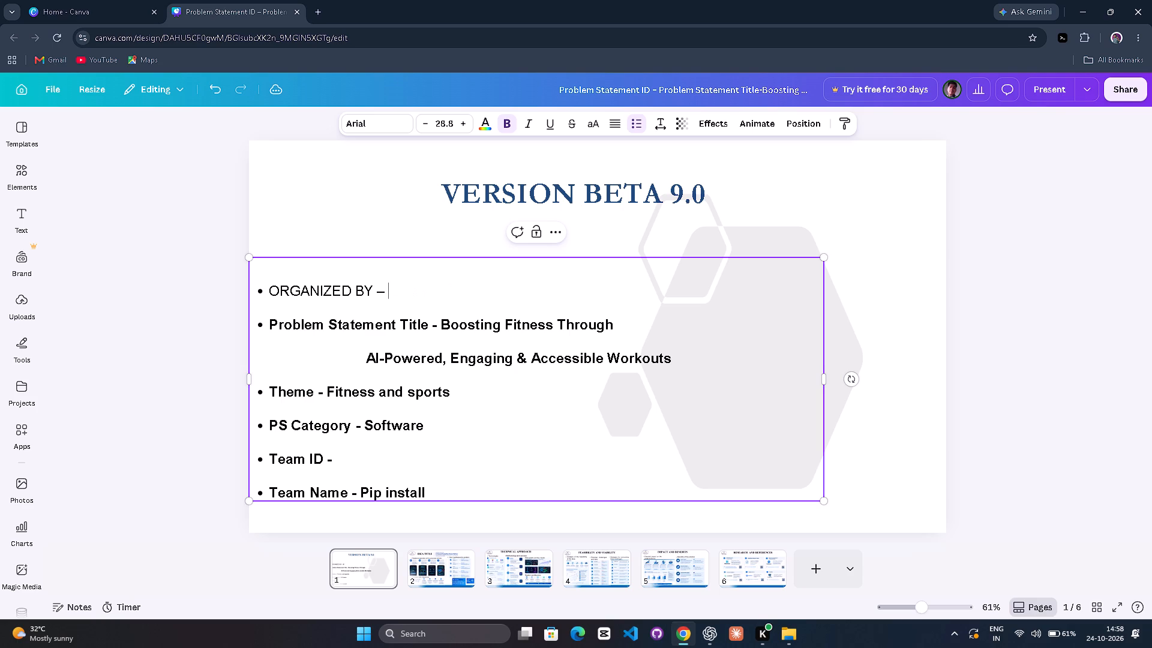
{"action": "type", "text": "IST"}
Complete the organizer name after the dash in page 1's first bullet so it reads "ISTE SC MANIT!".
{"action": "type", "text": "C"}
{"action": "key", "text": "space"}
{"action": "key", "text": "BackSpace"}
{"action": "key", "text": "BackSpace"}
{"action": "key", "text": "BackSpace"}
{"action": "type", "text": "TE"}
{"action": "key", "text": "space"}
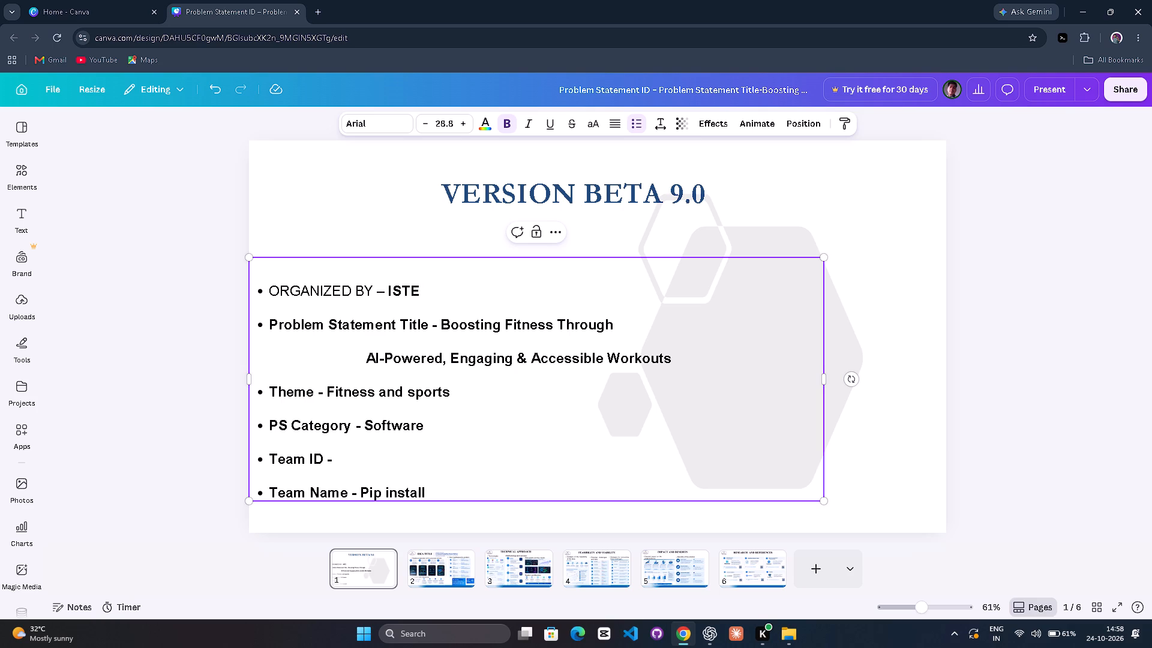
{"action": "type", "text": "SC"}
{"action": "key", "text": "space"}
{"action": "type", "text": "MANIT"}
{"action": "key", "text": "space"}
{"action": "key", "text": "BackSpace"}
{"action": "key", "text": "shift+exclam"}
{"action": "left_click", "coordinate": [207, 325]}
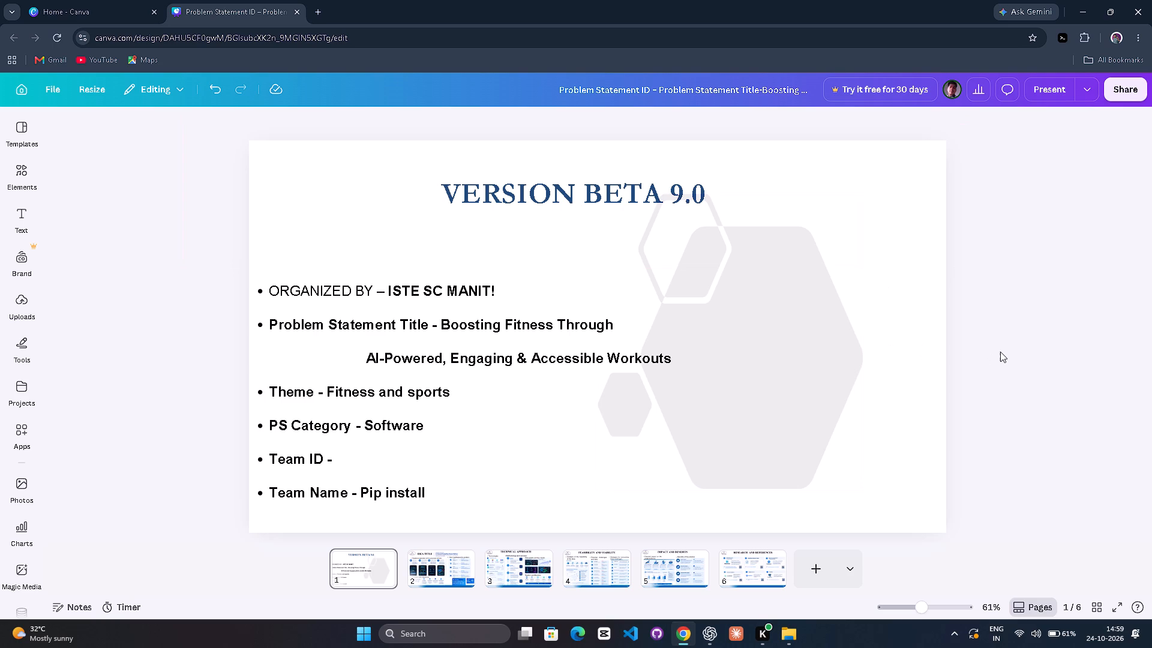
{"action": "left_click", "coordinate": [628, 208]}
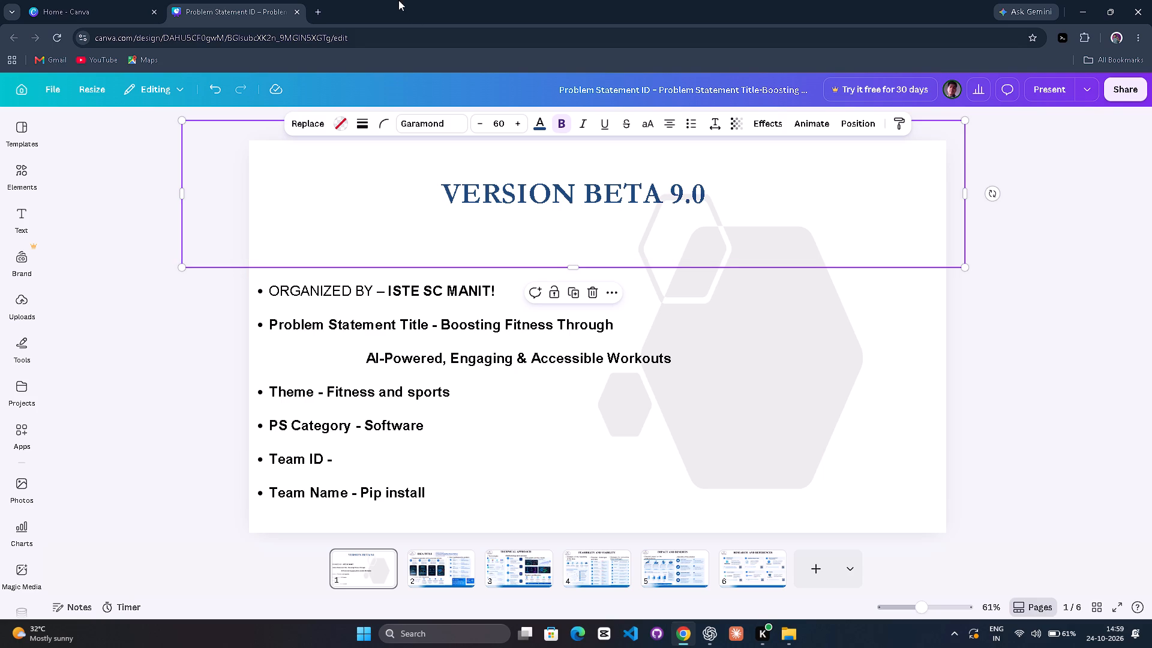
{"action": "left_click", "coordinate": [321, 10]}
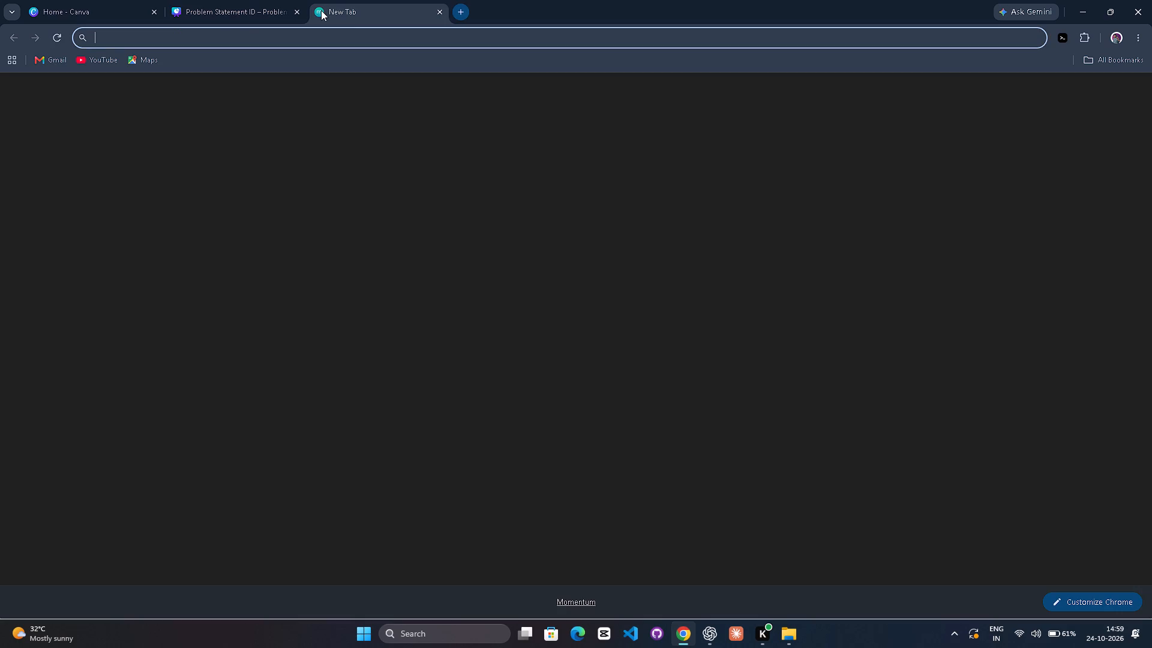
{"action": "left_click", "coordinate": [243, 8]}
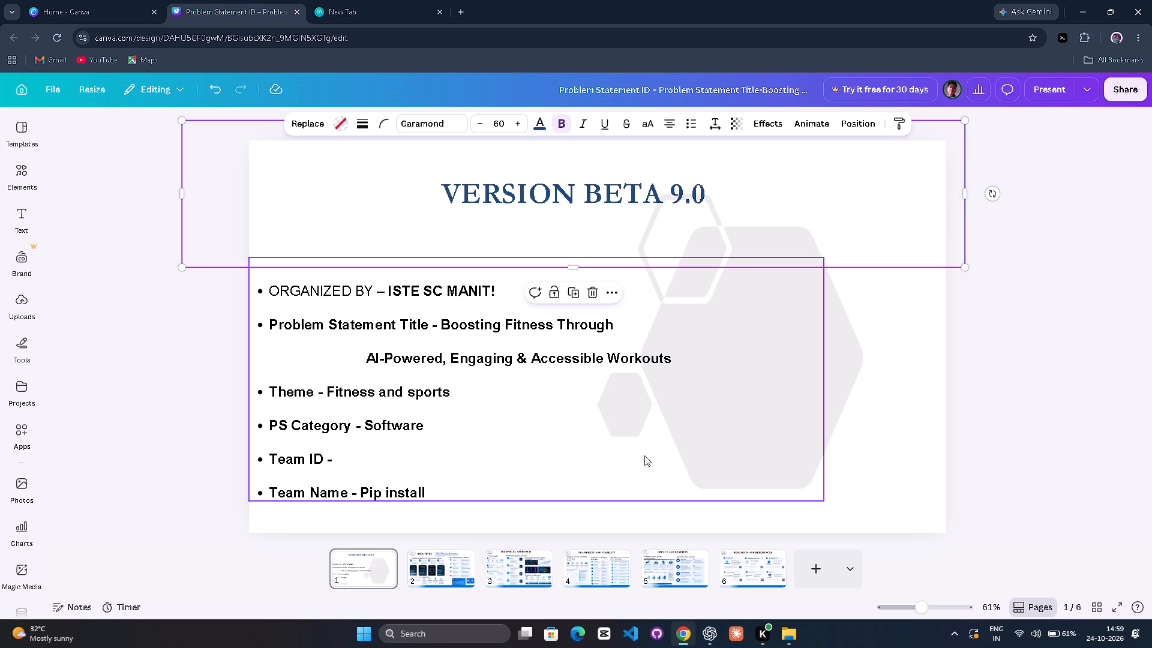
Find the WhatsApp desktop app with the system search and launch it.
{"action": "left_click", "coordinate": [458, 631]}
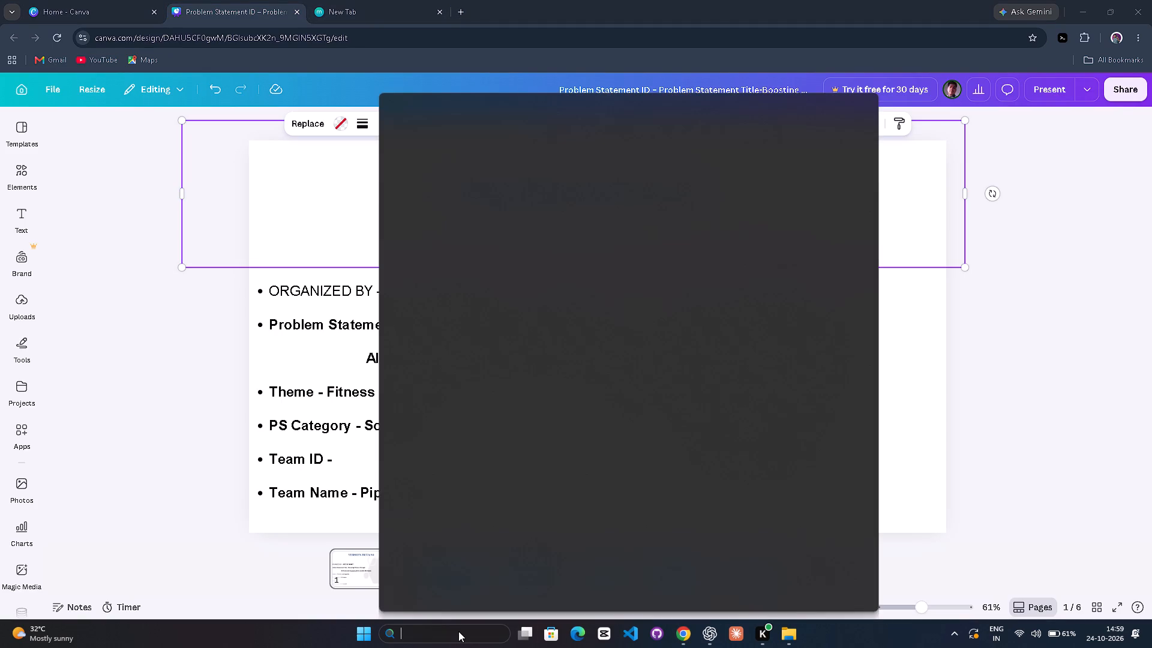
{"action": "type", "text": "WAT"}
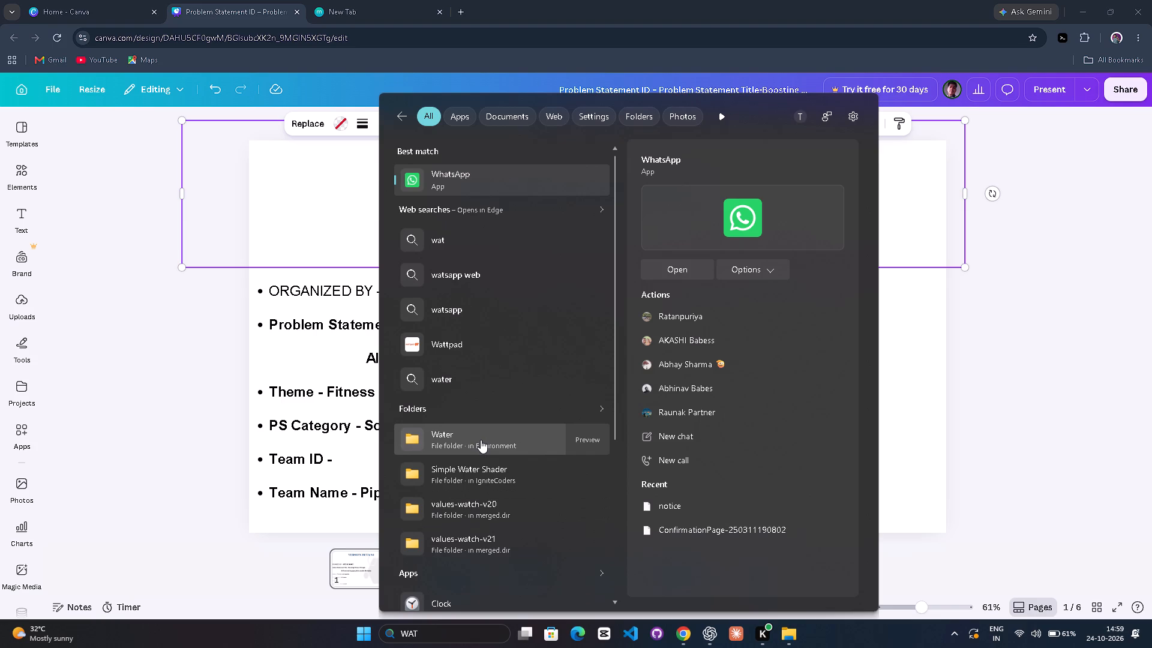
{"action": "left_click", "coordinate": [532, 182]}
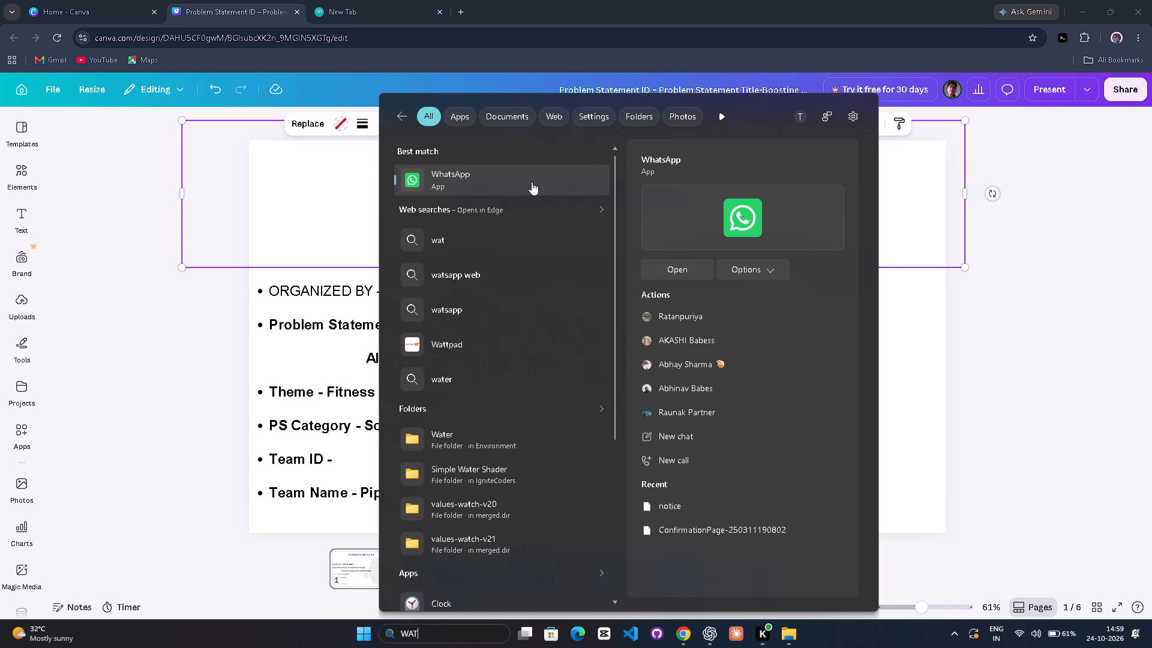
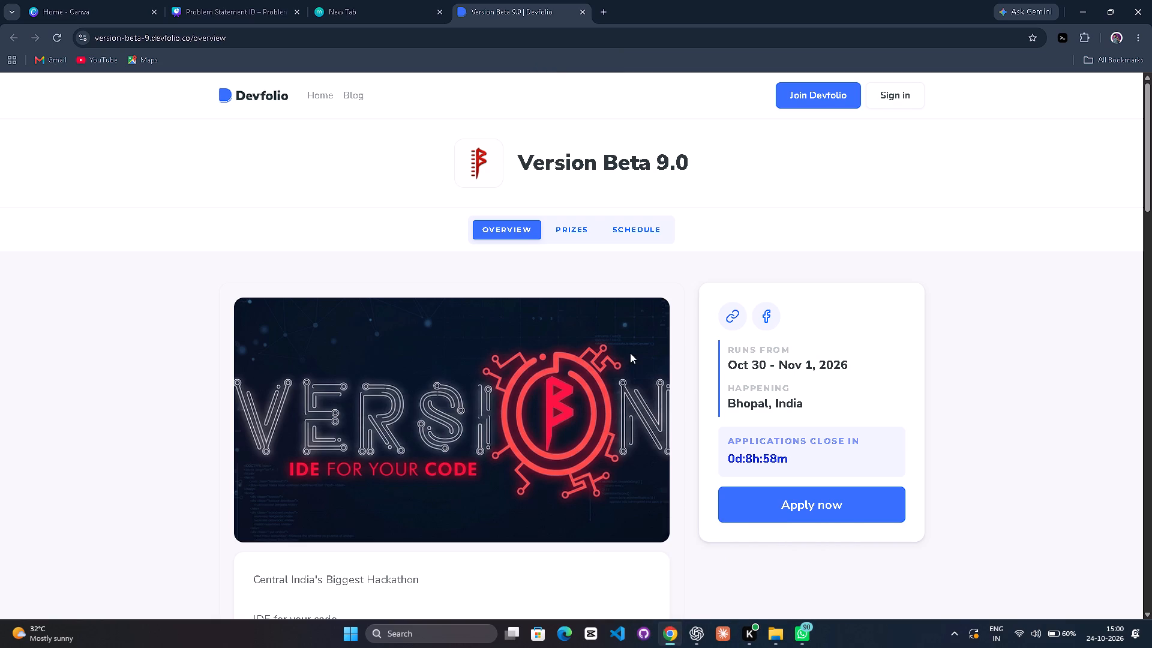
Return to the Canva presentation and paste the copied banner image onto page 1.
{"action": "left_click", "coordinate": [208, 1]}
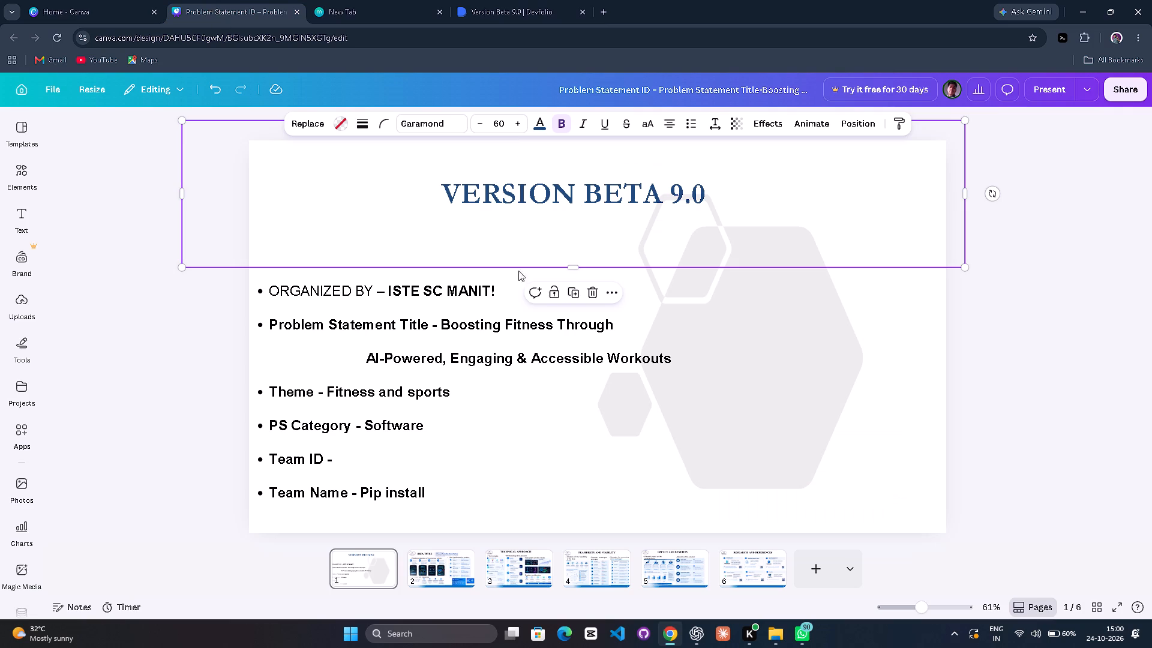
{"action": "right_click", "coordinate": [928, 381]}
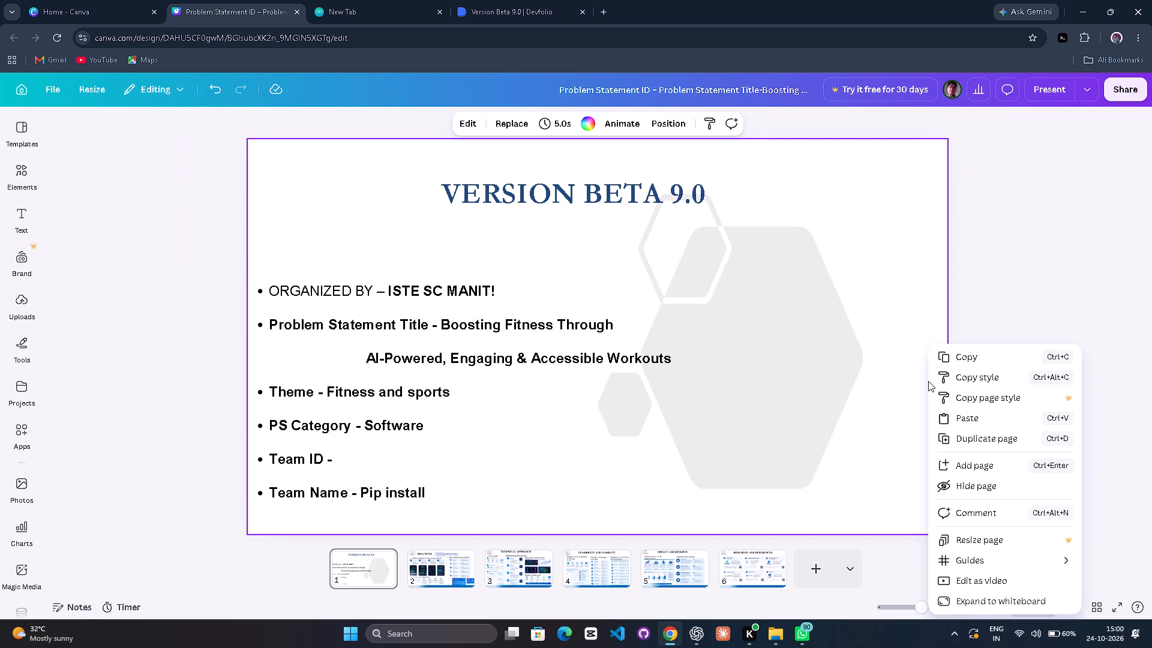
Paste the copied VERSION "IDE for your code" banner image onto page 1.
{"action": "left_click", "coordinate": [962, 413]}
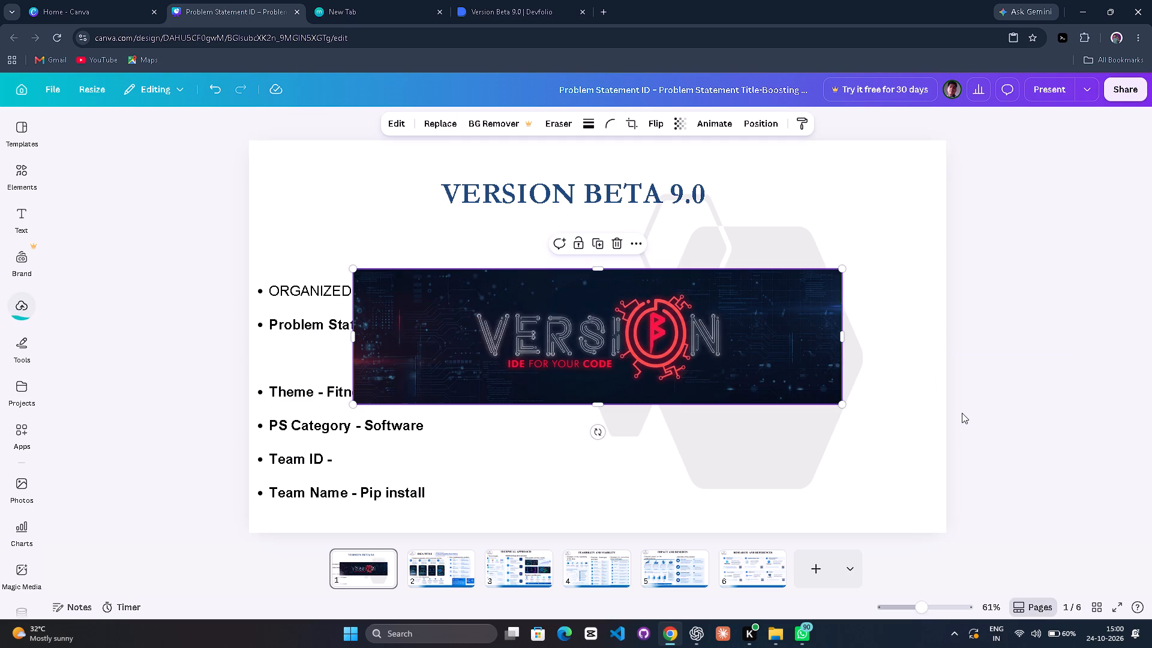
{"action": "right_click", "coordinate": [763, 364]}
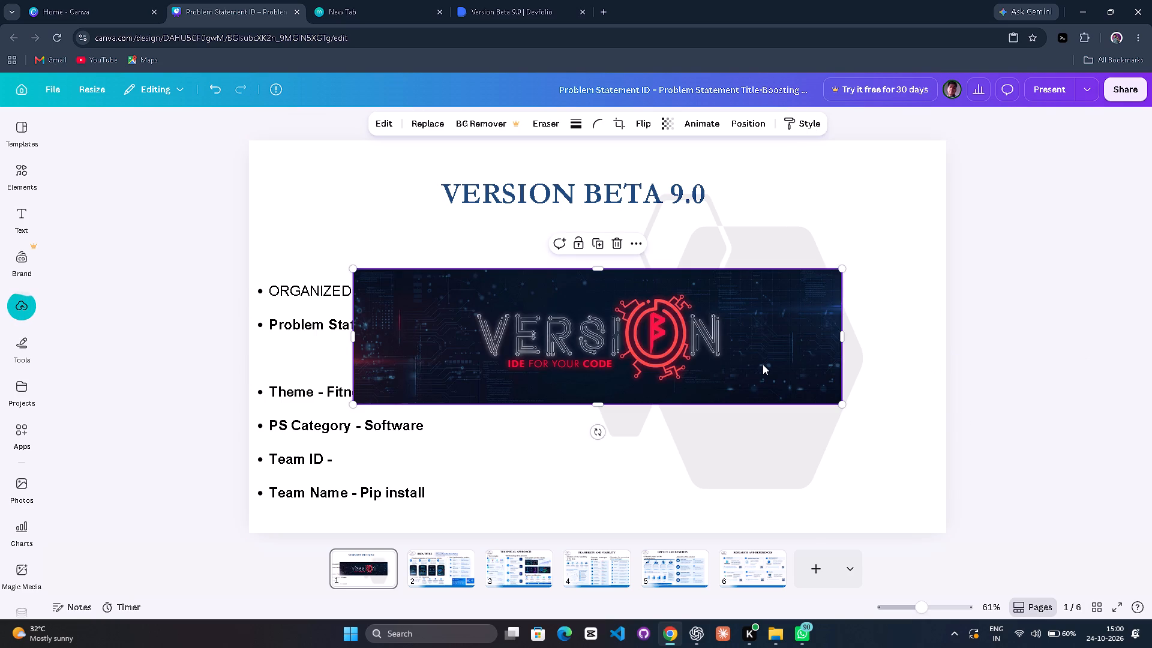
{"action": "left_click", "coordinate": [1065, 308]}
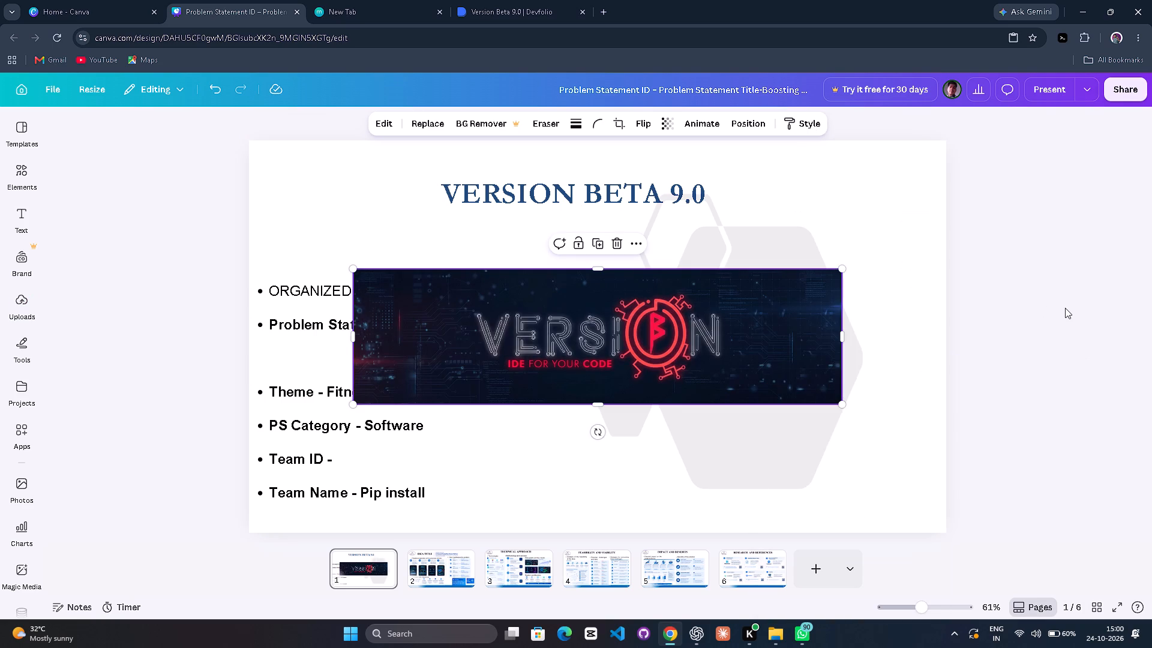
Delete the "VERSION BETA 9.0" title text box from page 1.
{"action": "right_click", "coordinate": [666, 180]}
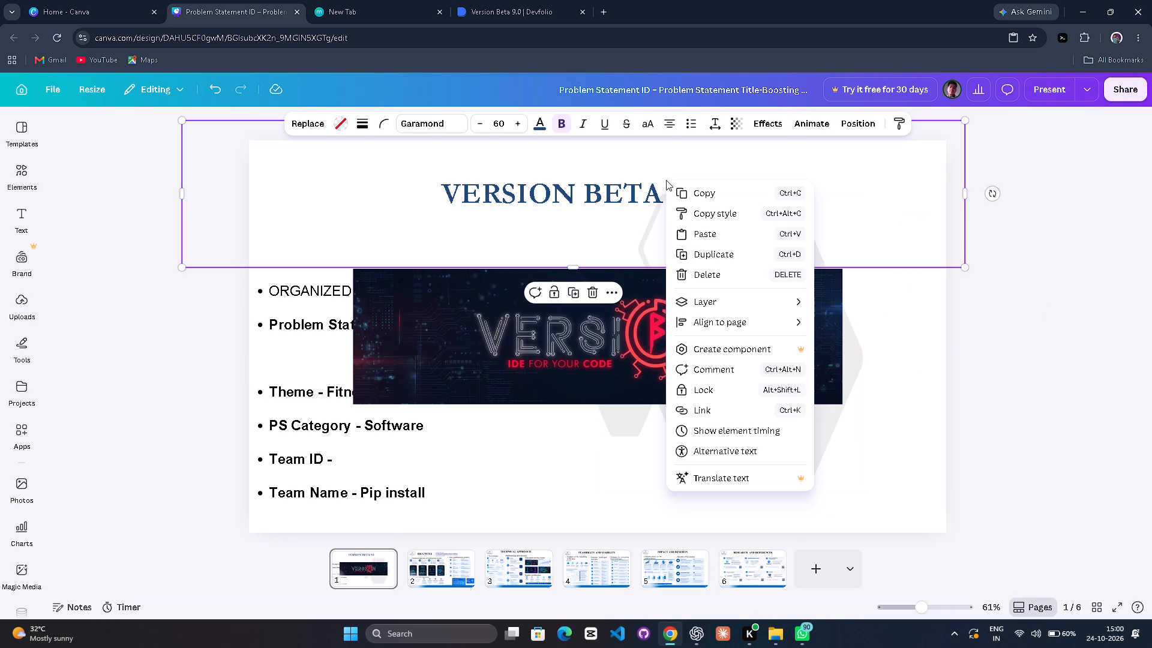
{"action": "left_click", "coordinate": [712, 278]}
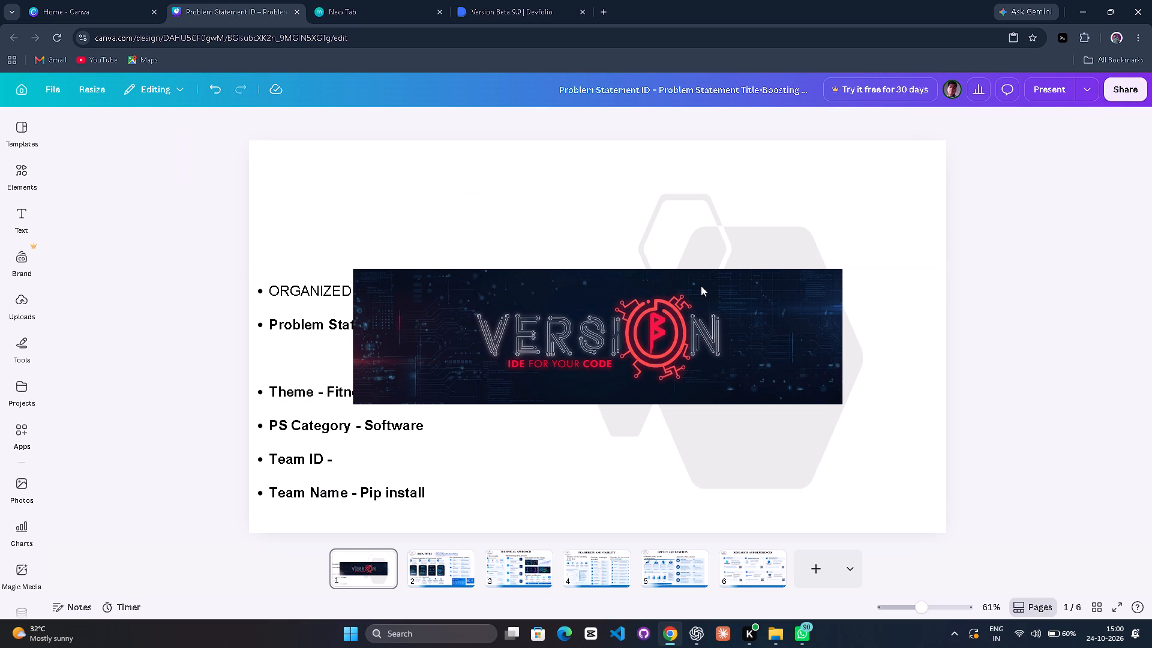
Move the VERSION banner to the top edge of page 1 and stretch it sideways to span the full page width.
{"action": "left_click_drag", "start_coordinate": [666, 323], "coordinate": [632, 197]}
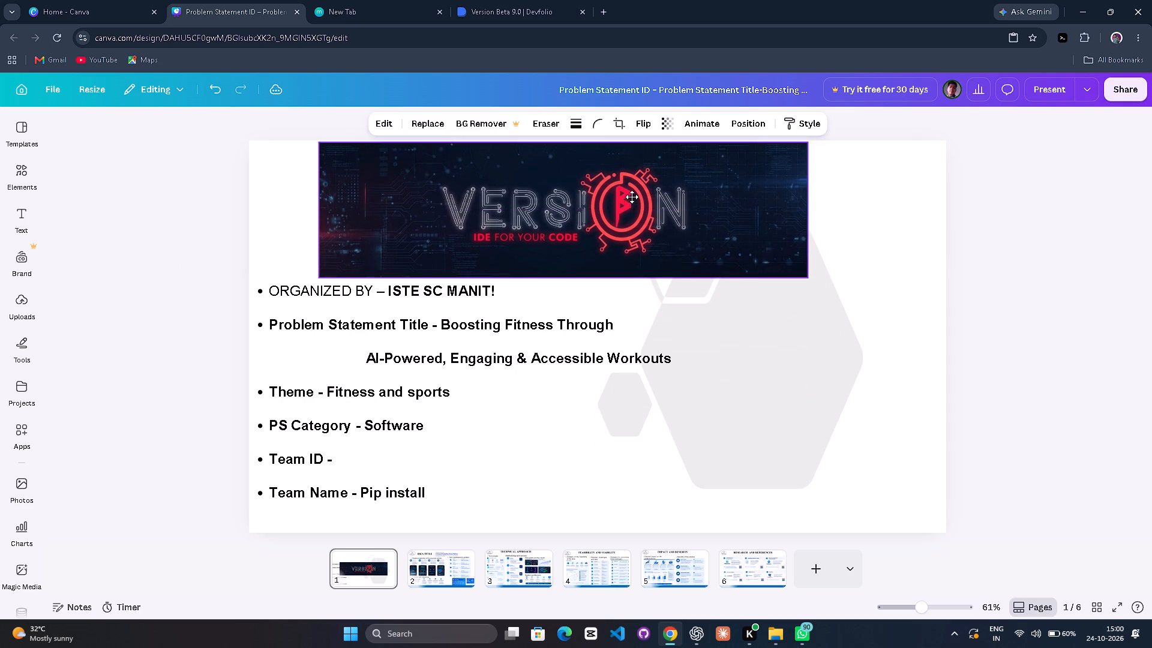
{"action": "left_click_drag", "start_coordinate": [632, 197], "coordinate": [607, 199]}
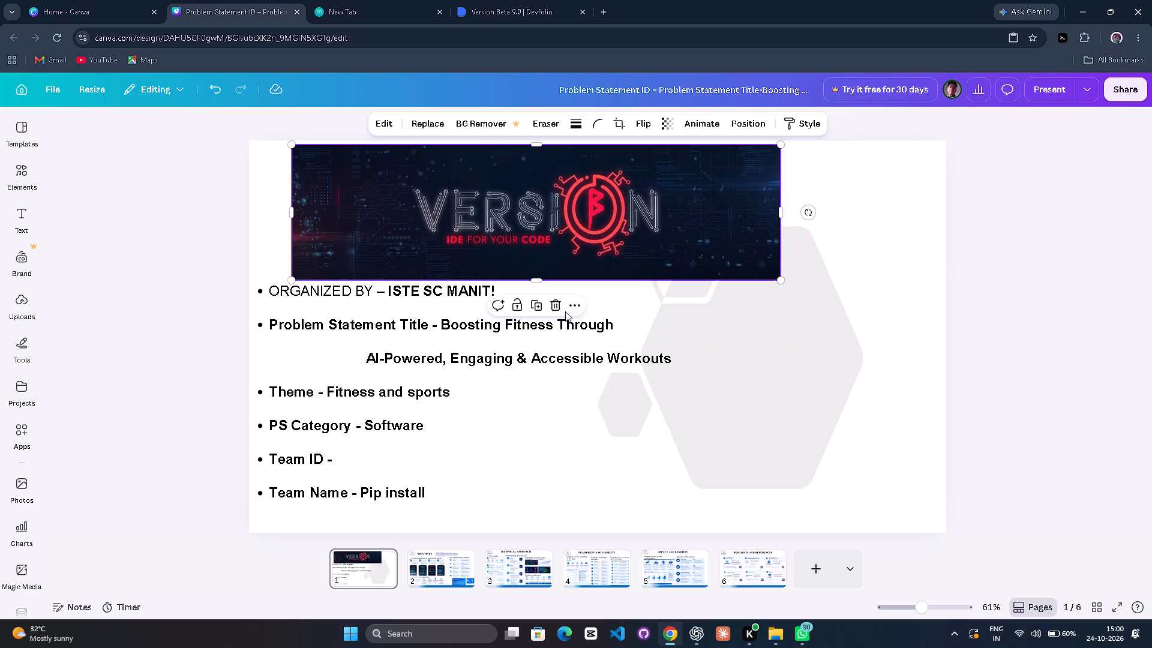
{"action": "left_click_drag", "start_coordinate": [784, 212], "coordinate": [812, 212]}
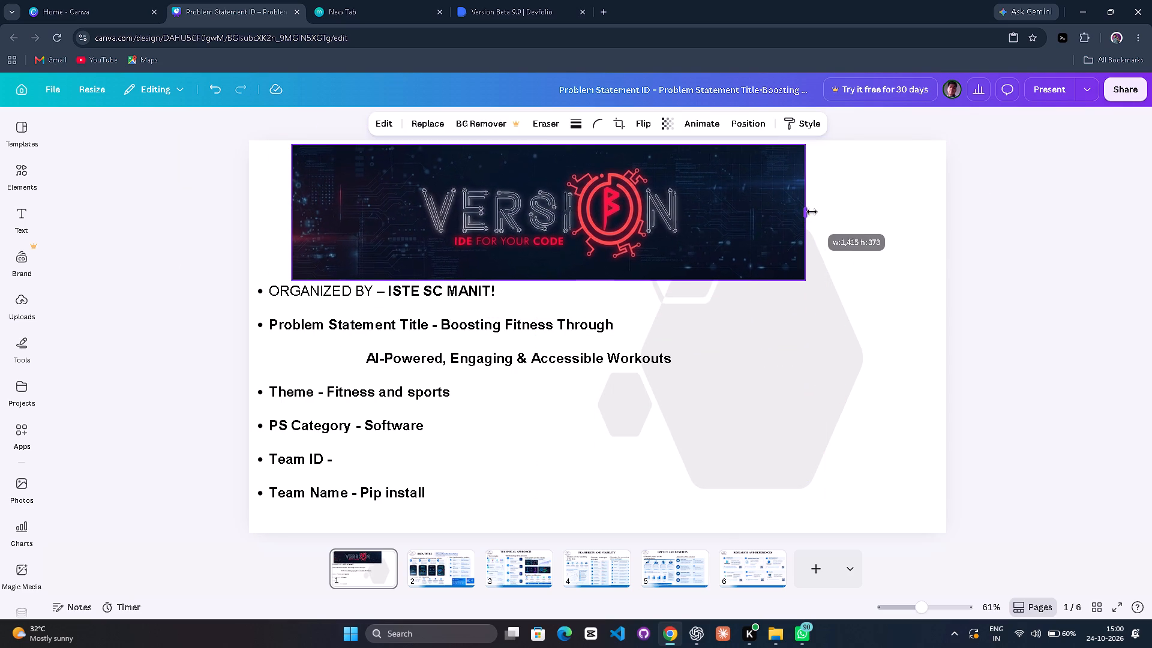
{"action": "left_click_drag", "start_coordinate": [812, 212], "coordinate": [947, 212]}
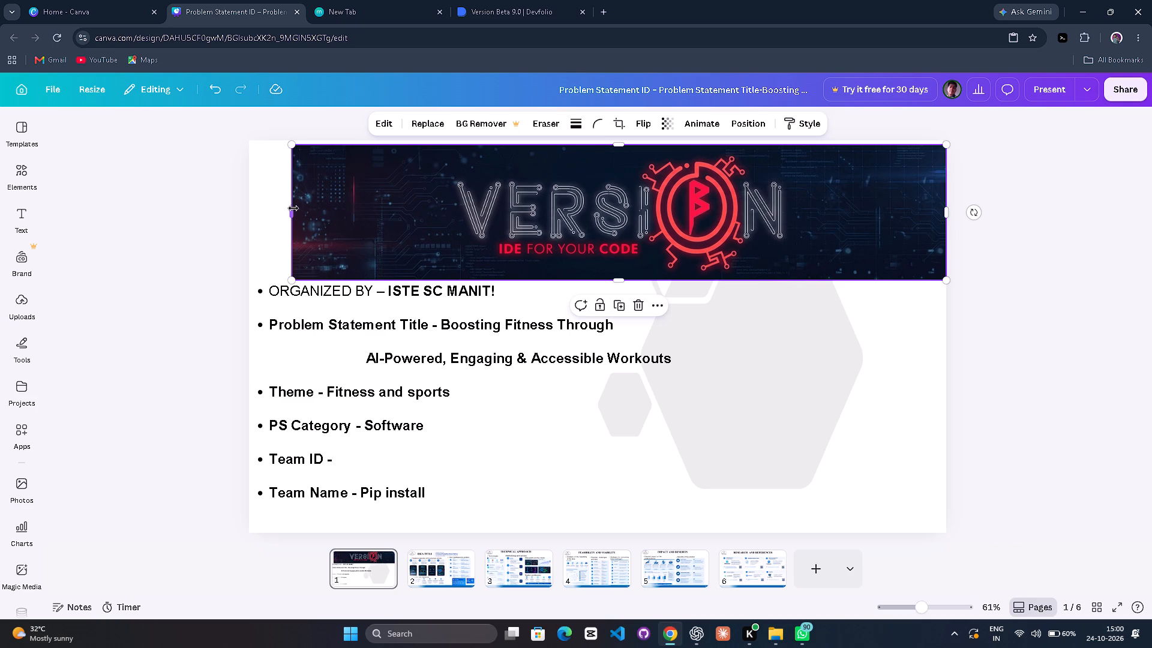
{"action": "left_click_drag", "start_coordinate": [292, 209], "coordinate": [248, 204]}
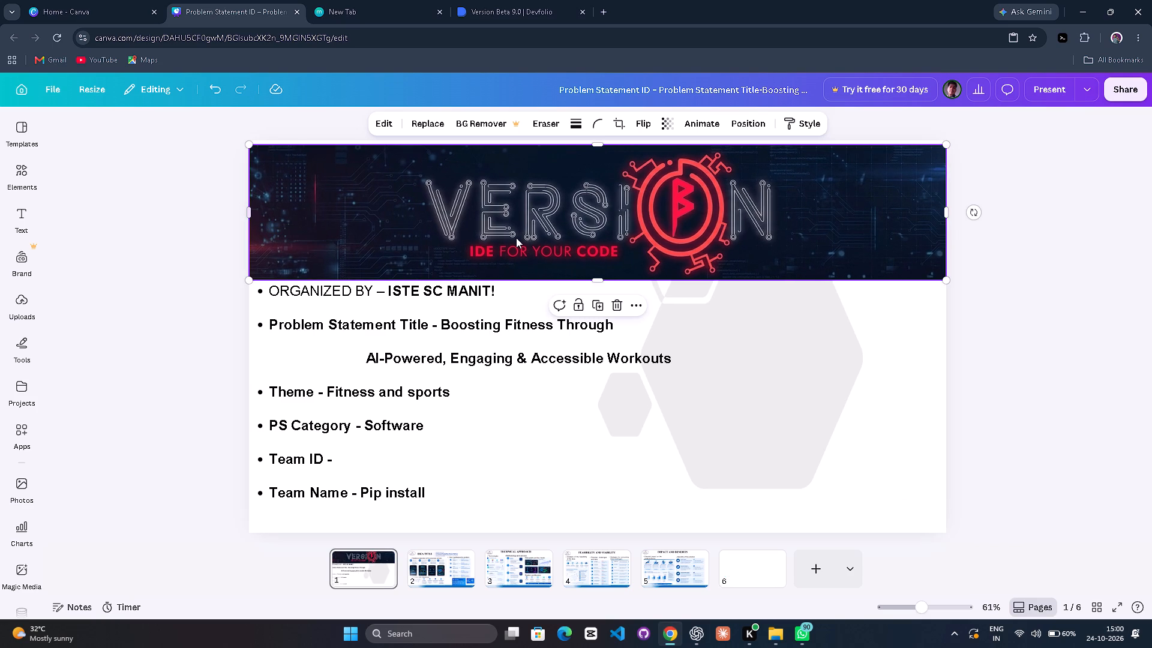
{"action": "left_click", "coordinate": [516, 238]}
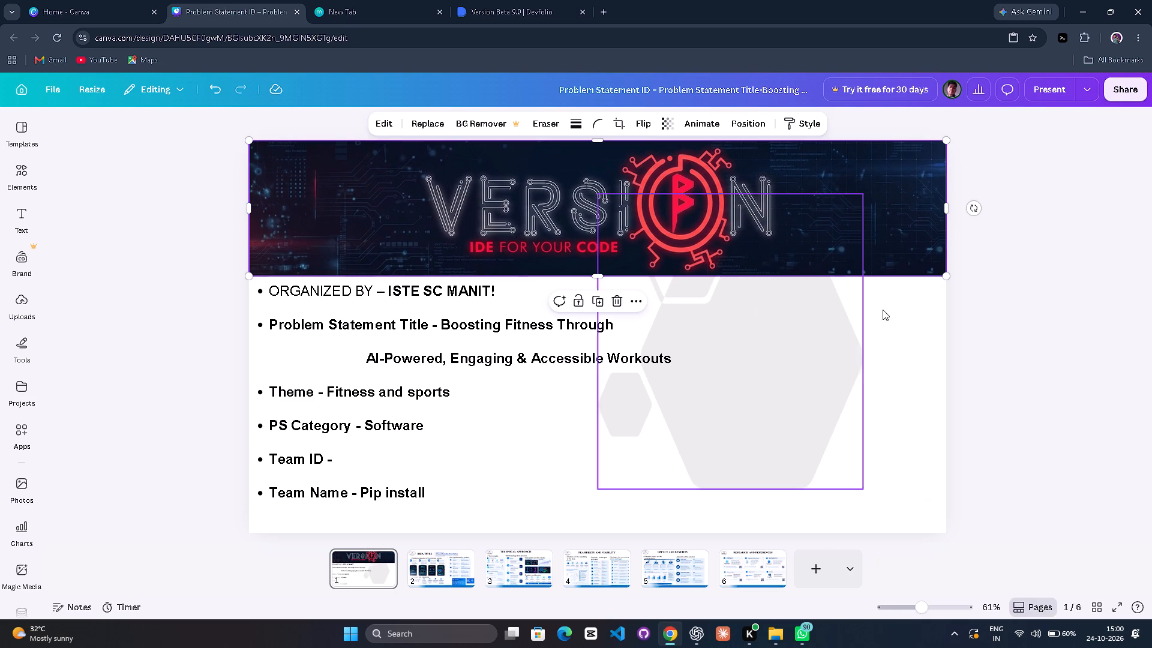
{"action": "left_click", "coordinate": [1009, 331]}
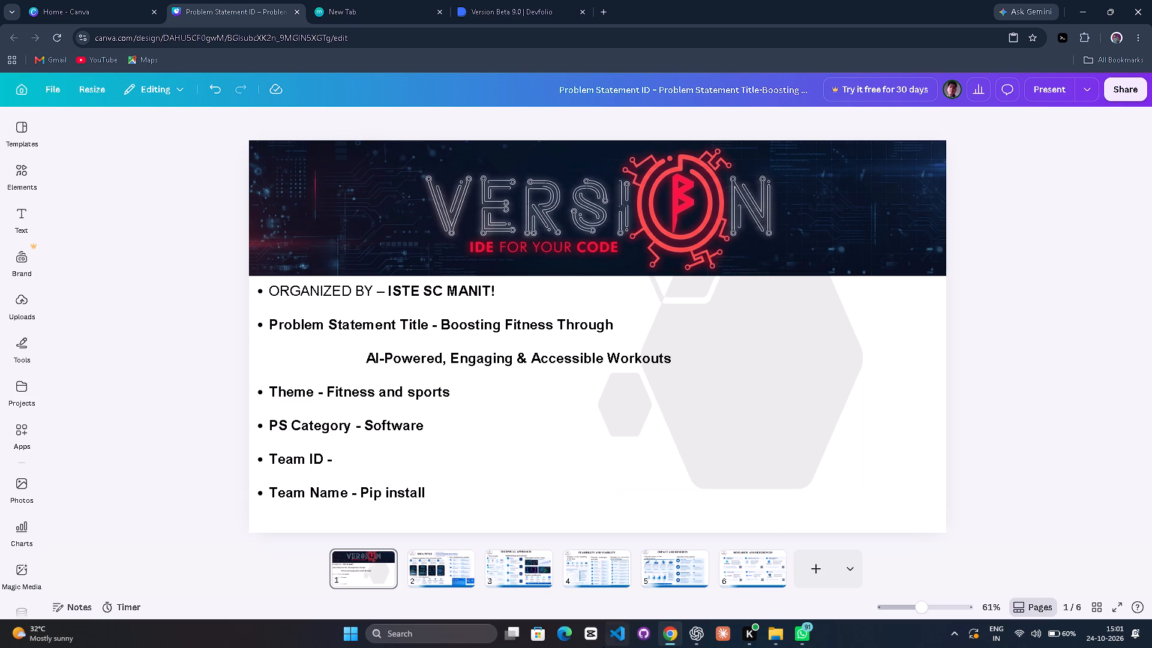
Remove the "Team ID -" line and its empty bullet from the list on page 1.
{"action": "left_click", "coordinate": [331, 460]}
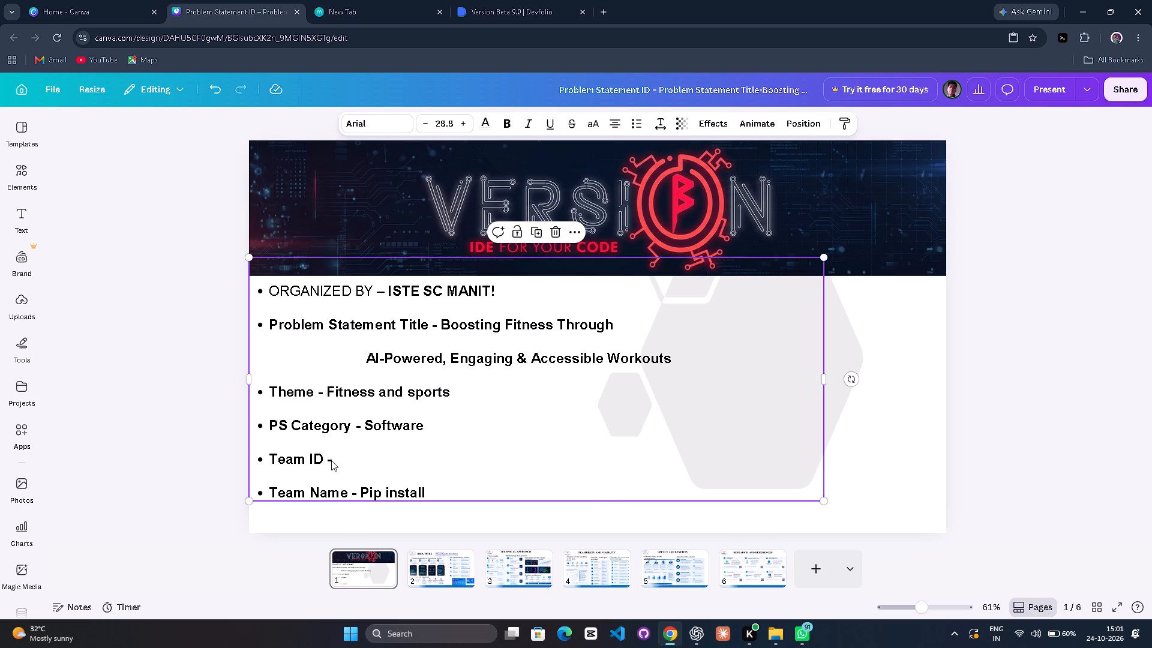
{"action": "left_click", "coordinate": [330, 458]}
{"action": "left_click_drag", "start_coordinate": [340, 456], "coordinate": [257, 465]}
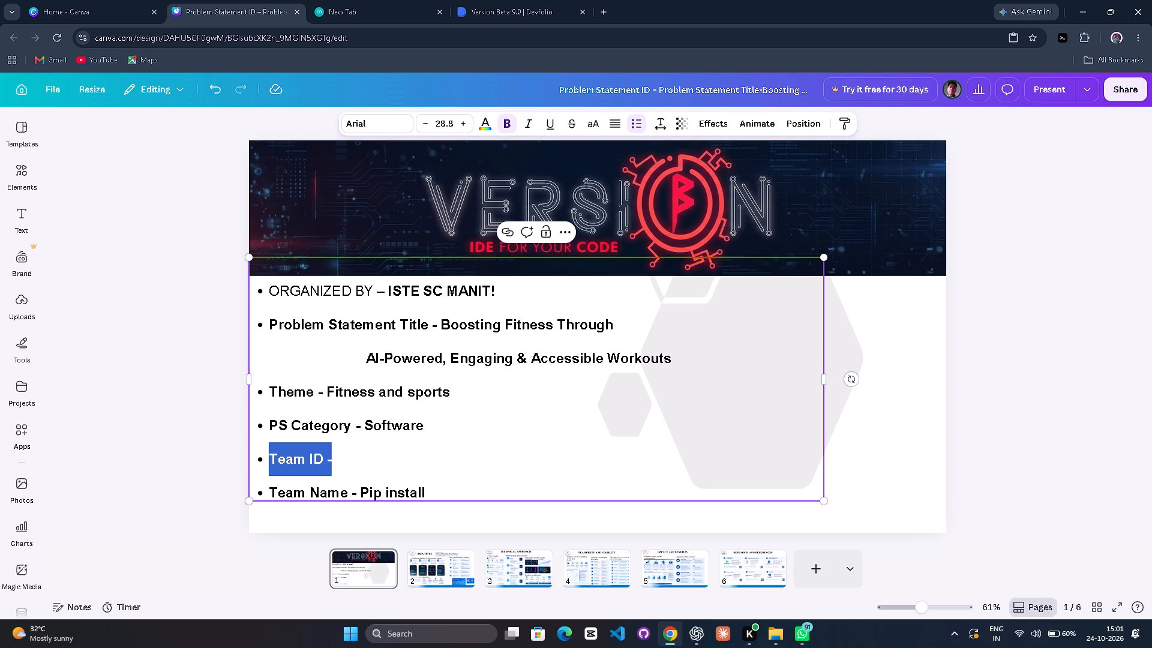
{"action": "key", "text": "BackSpace"}
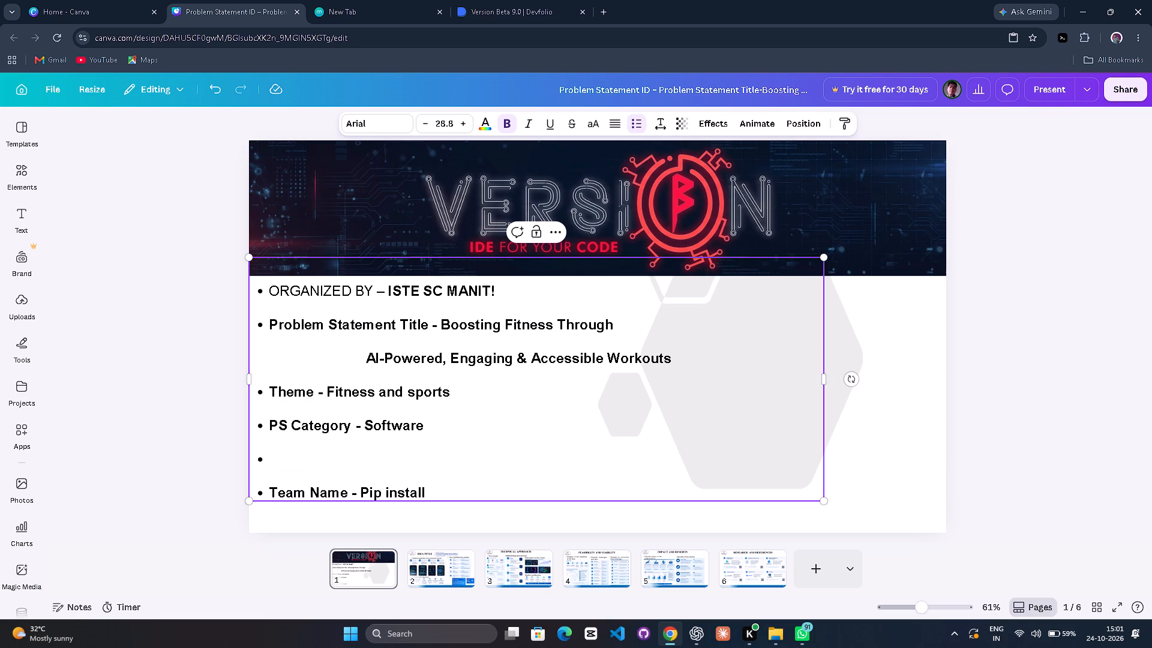
{"action": "left_click", "coordinate": [261, 455]}
{"action": "key", "text": "BackSpace"}
{"action": "key", "text": "BackSpace"}
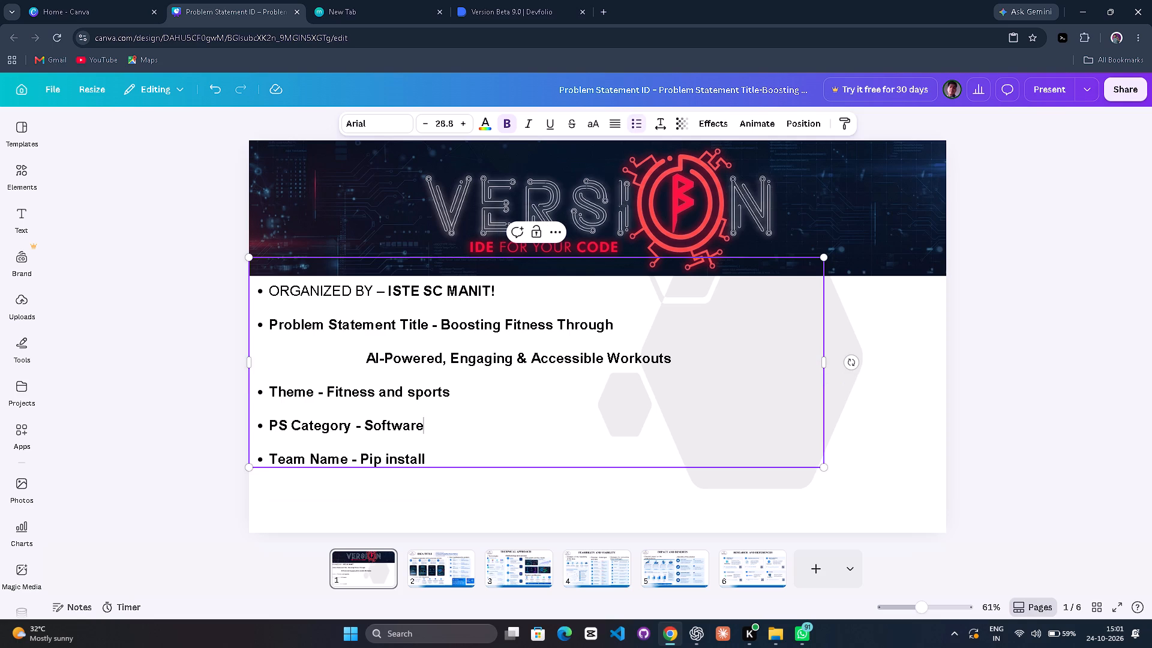
{"action": "left_click", "coordinate": [118, 421]}
Move the bullet list below the banner on page 1 and narrow its text box to just beyond the longest line.
{"action": "left_click_drag", "start_coordinate": [554, 434], "coordinate": [558, 455]}
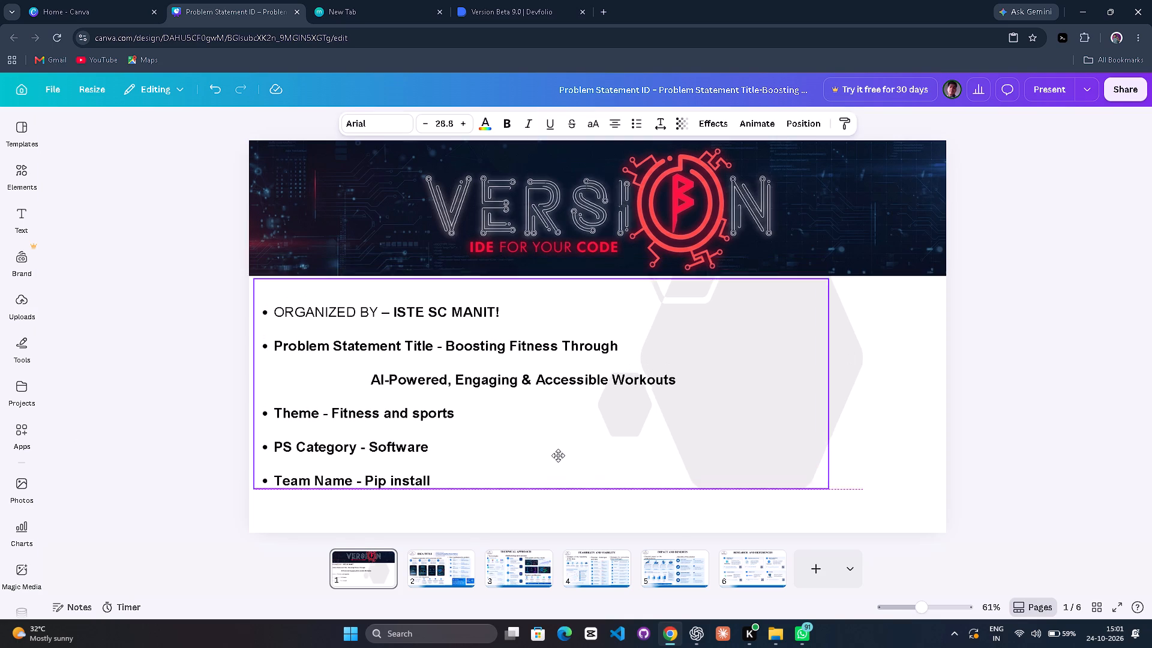
{"action": "left_click_drag", "start_coordinate": [558, 455], "coordinate": [556, 458]}
{"action": "left_click_drag", "start_coordinate": [827, 390], "coordinate": [1014, 388]}
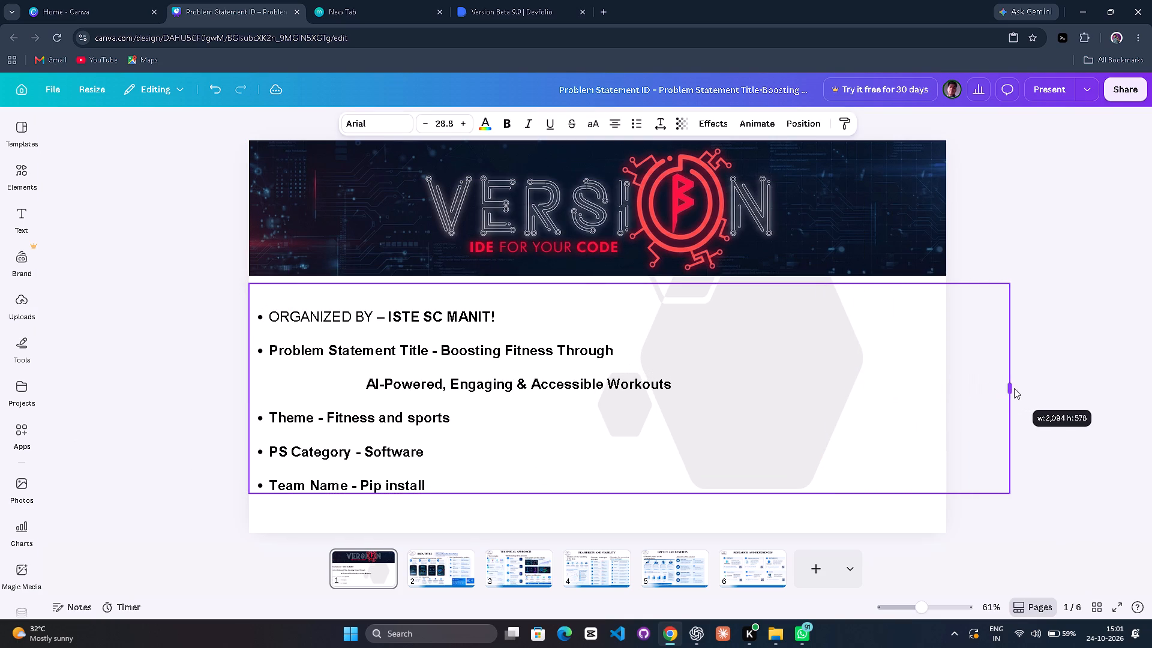
{"action": "left_click_drag", "start_coordinate": [1014, 388], "coordinate": [684, 437]}
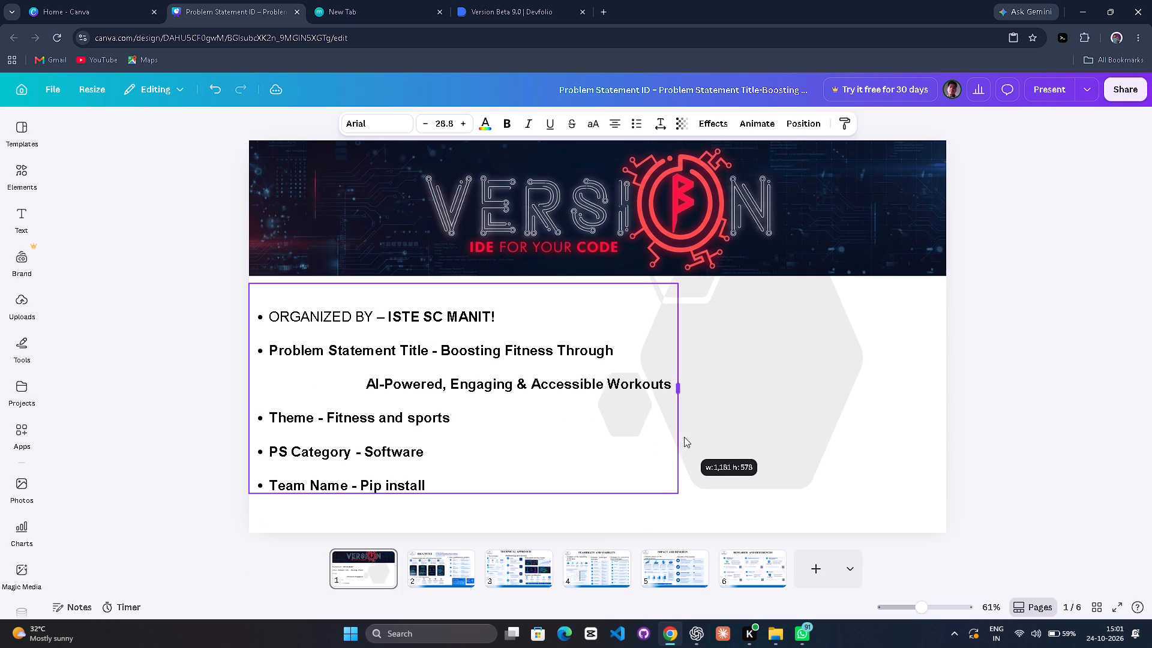
{"action": "left_click_drag", "start_coordinate": [684, 437], "coordinate": [698, 436]}
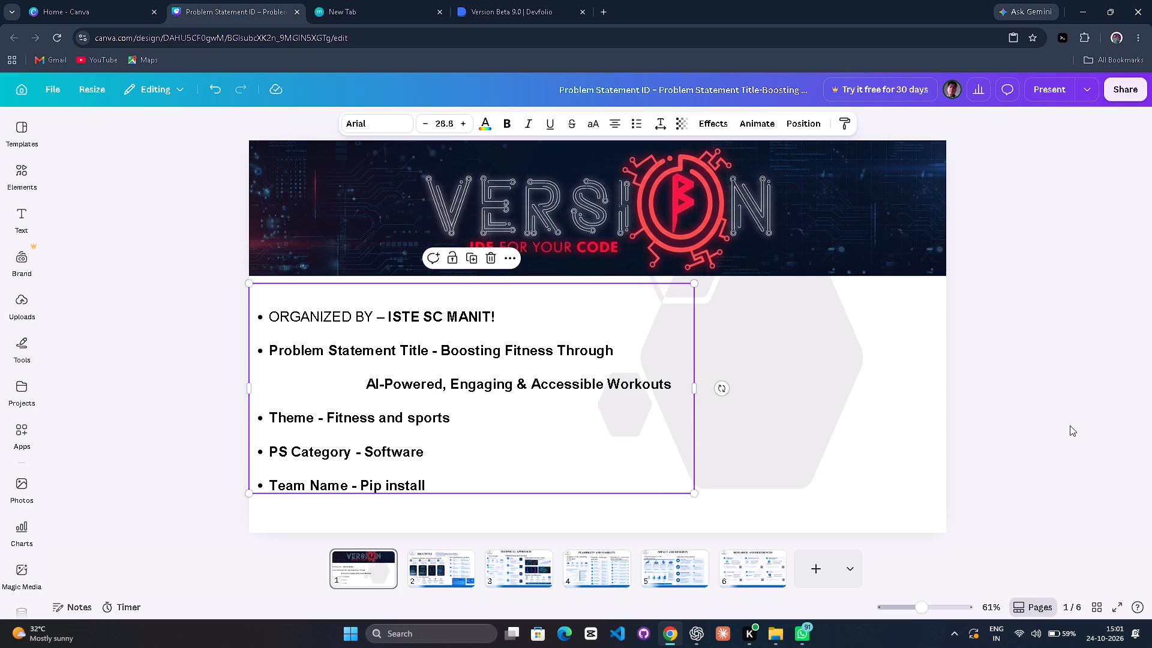
{"action": "left_click", "coordinate": [1070, 425]}
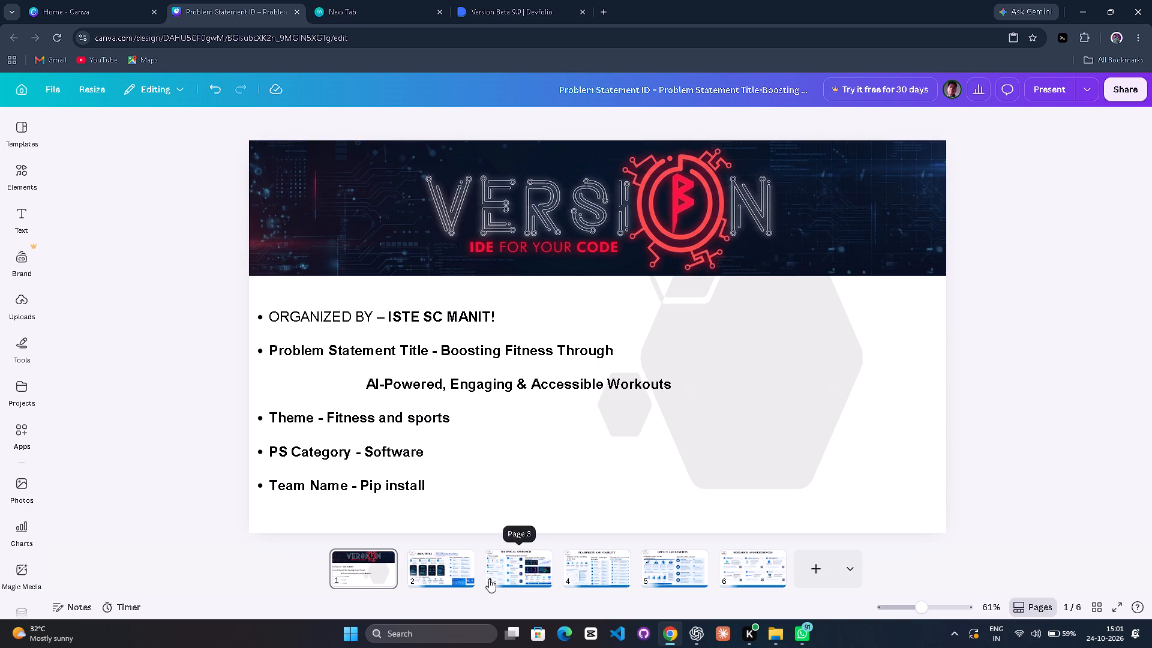
Review pages 2 to 6 of the presentation one after another and return to page 1.
{"action": "left_click", "coordinate": [463, 577]}
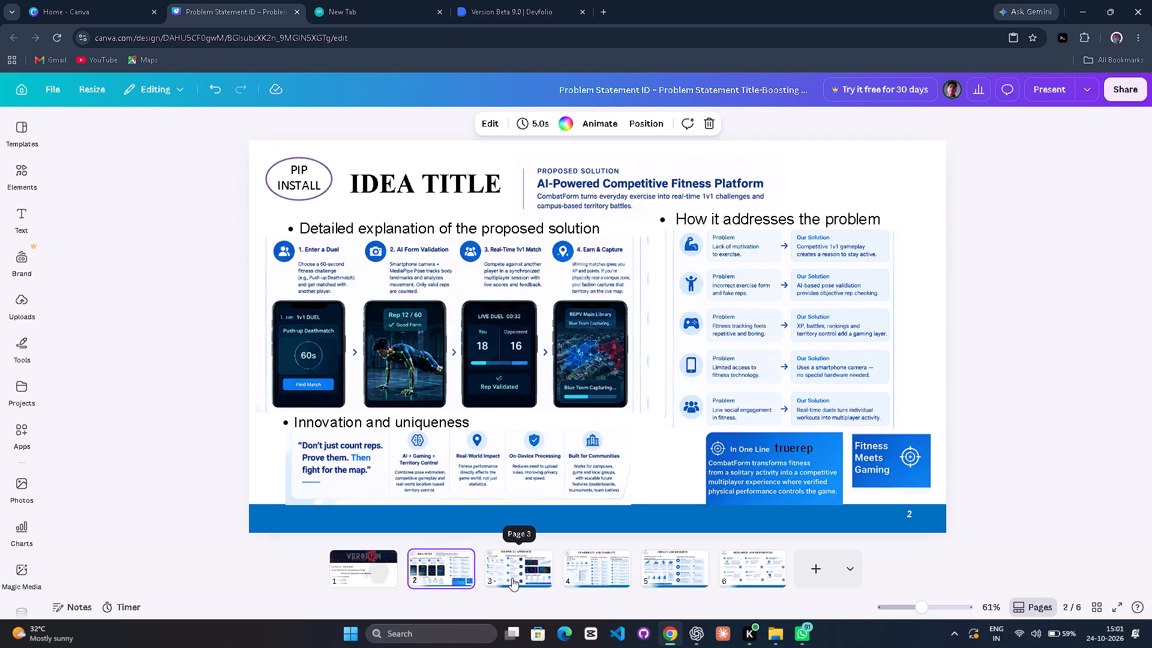
{"action": "left_click", "coordinate": [512, 578]}
{"action": "left_click", "coordinate": [589, 574]}
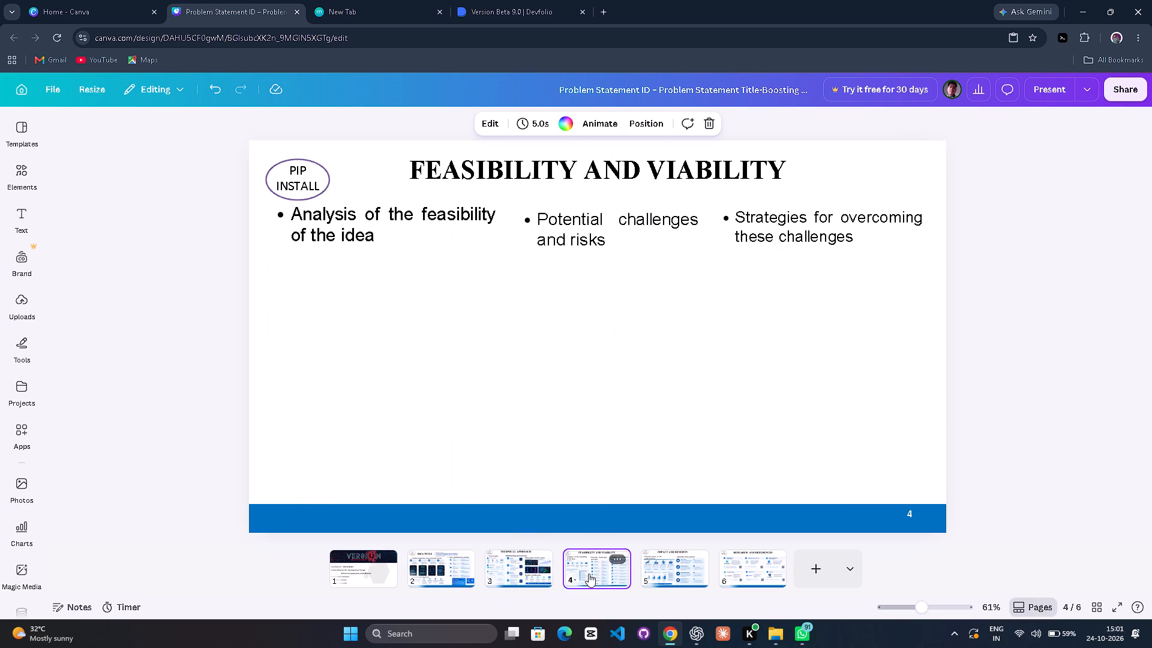
{"action": "left_click", "coordinate": [644, 569]}
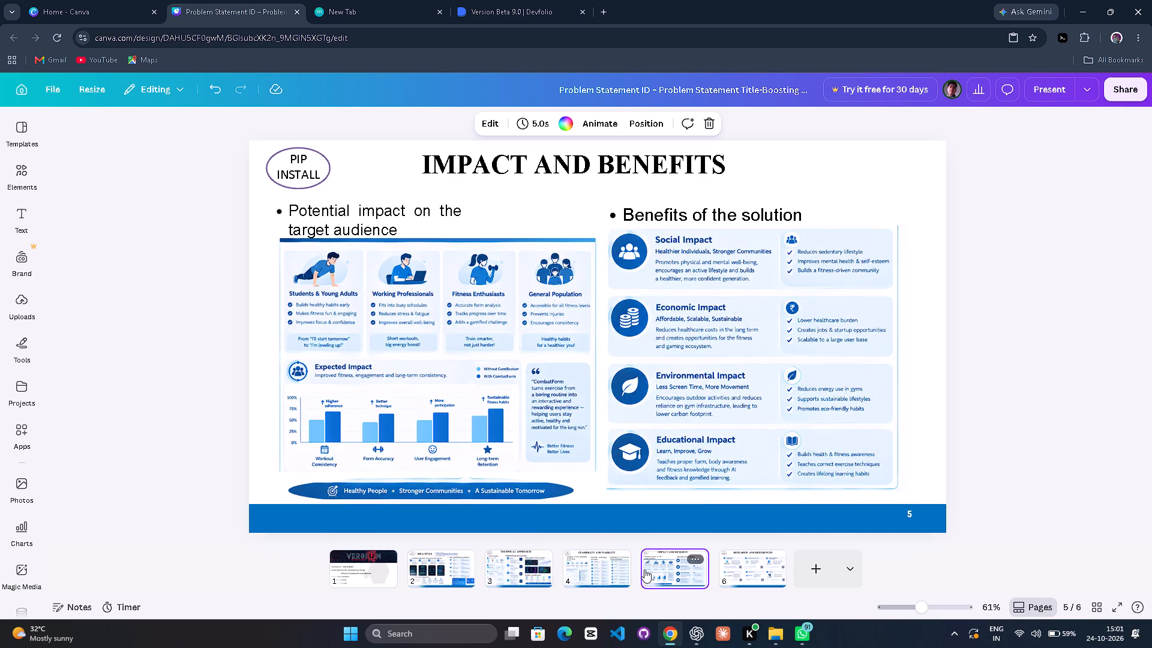
{"action": "left_click", "coordinate": [733, 582]}
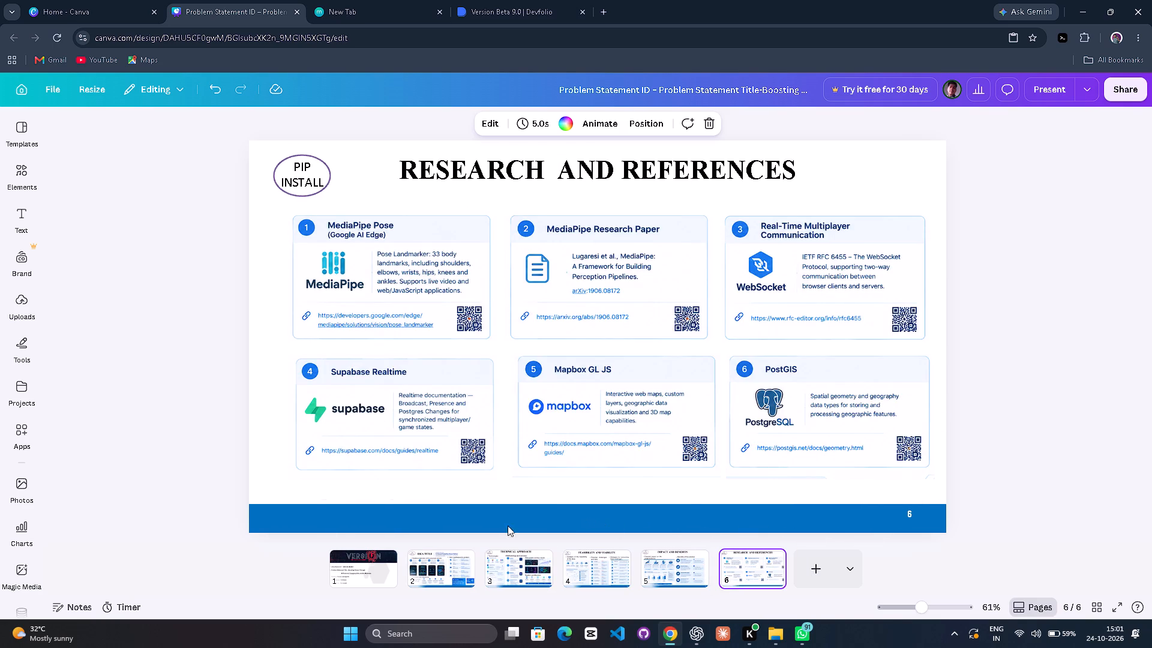
{"action": "left_click", "coordinate": [371, 583]}
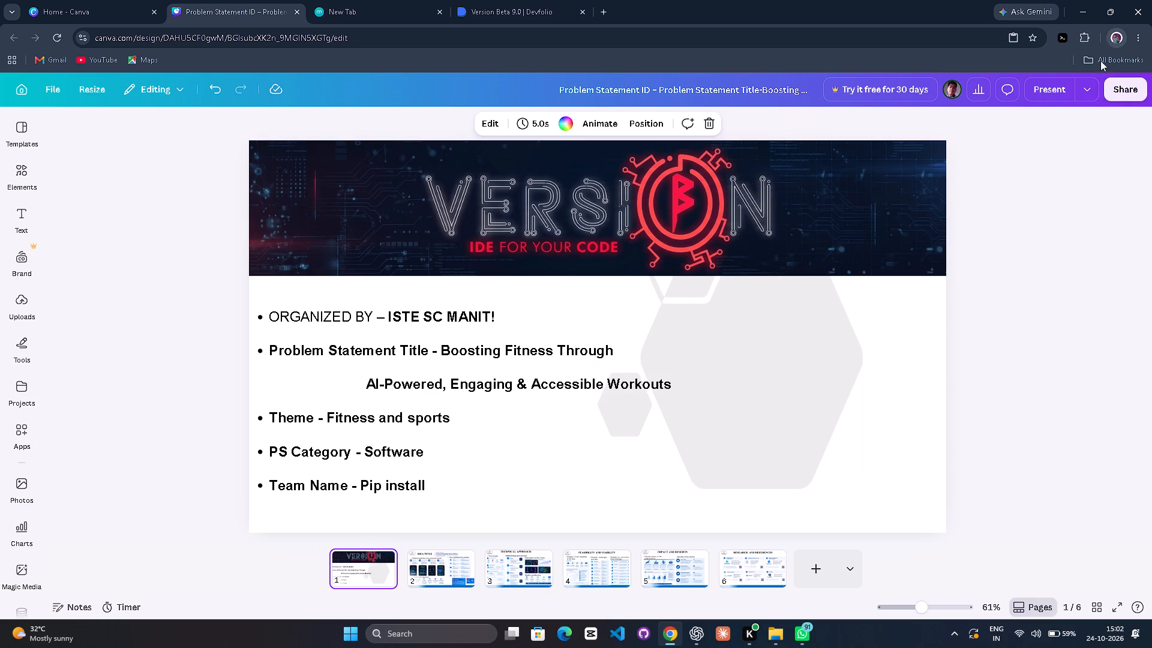
Set the presentation's sharing access level to "Anyone with the link".
{"action": "left_click", "coordinate": [1084, 92]}
{"action": "left_click", "coordinate": [1084, 92]}
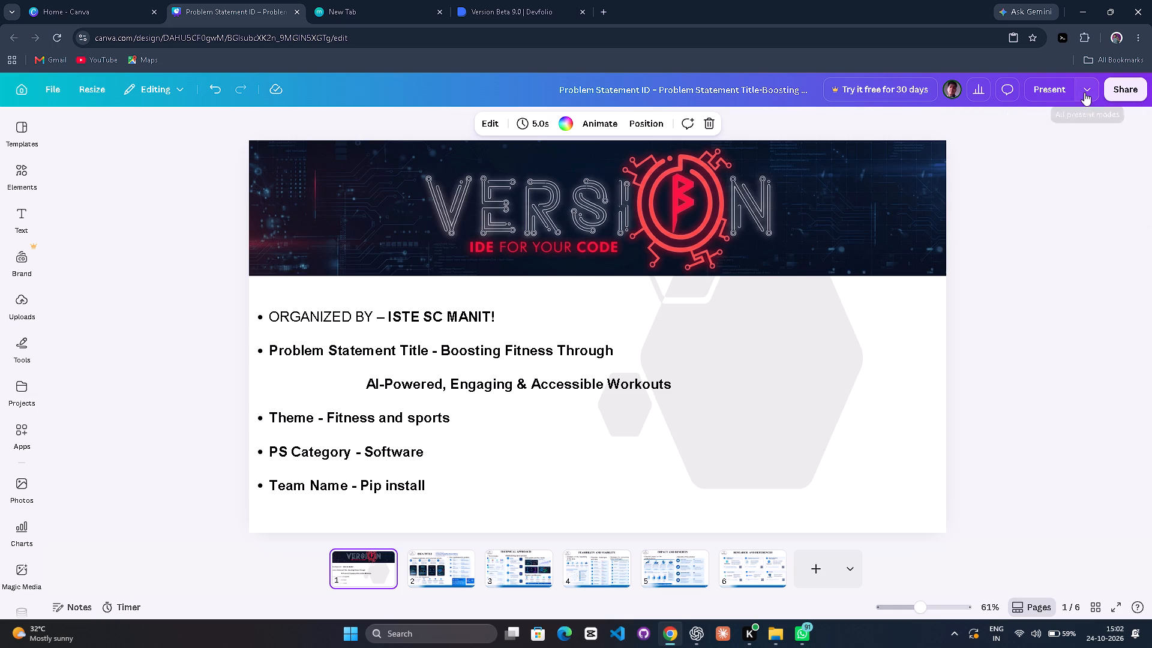
{"action": "left_click", "coordinate": [1133, 90]}
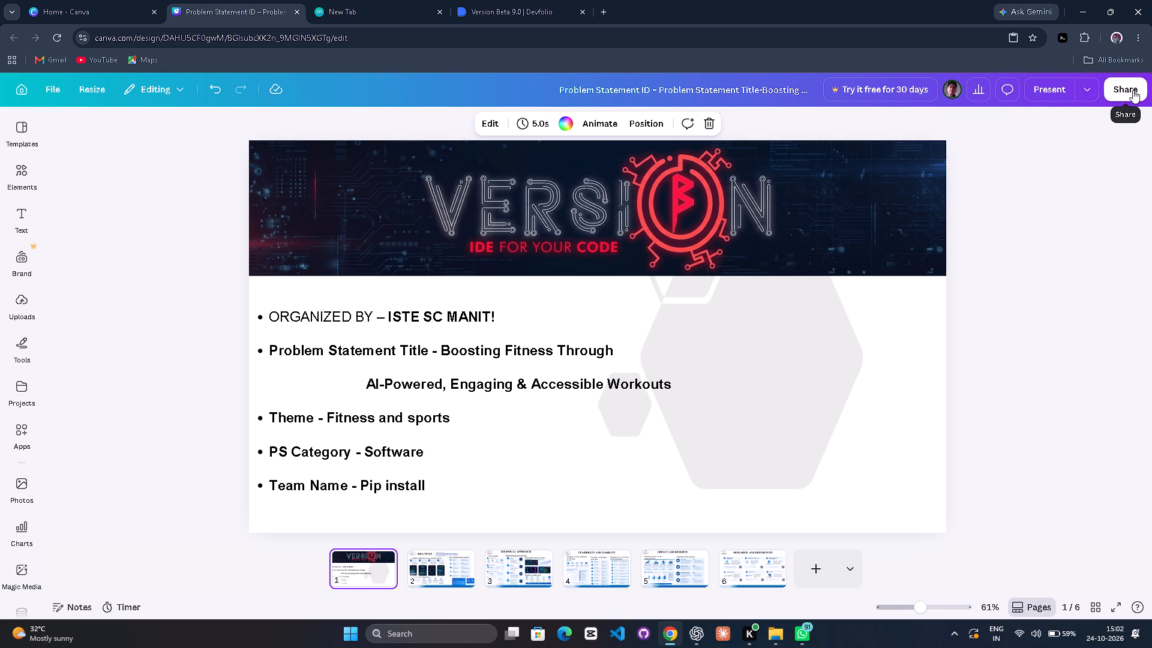
{"action": "left_click", "coordinate": [1117, 88]}
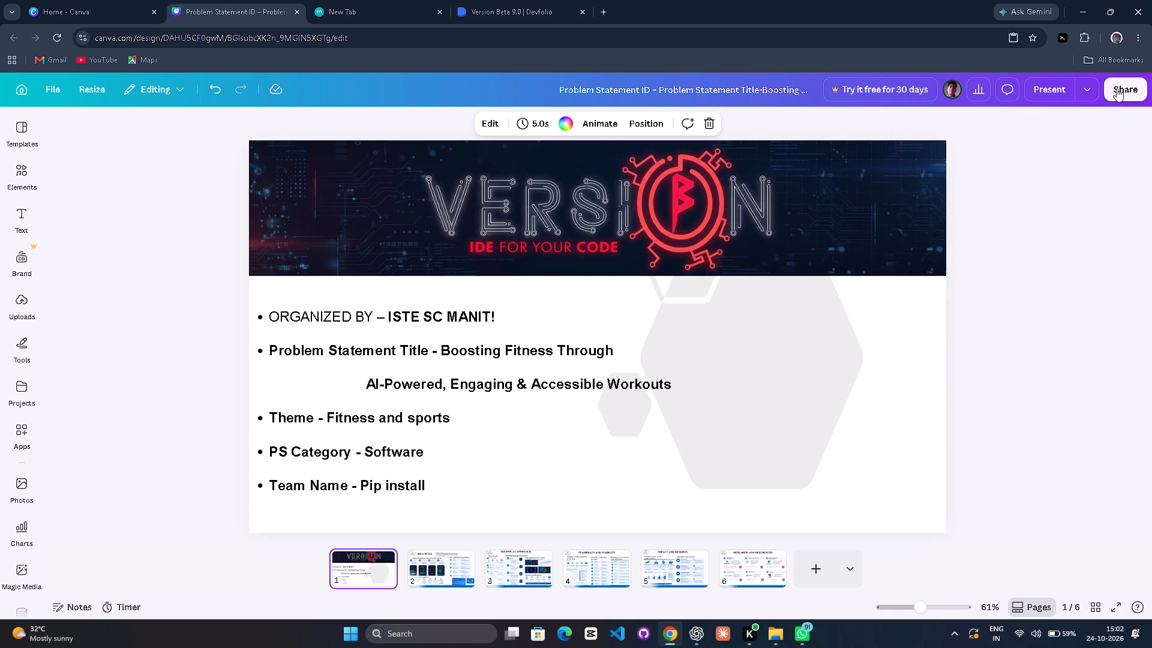
{"action": "left_click", "coordinate": [1117, 88]}
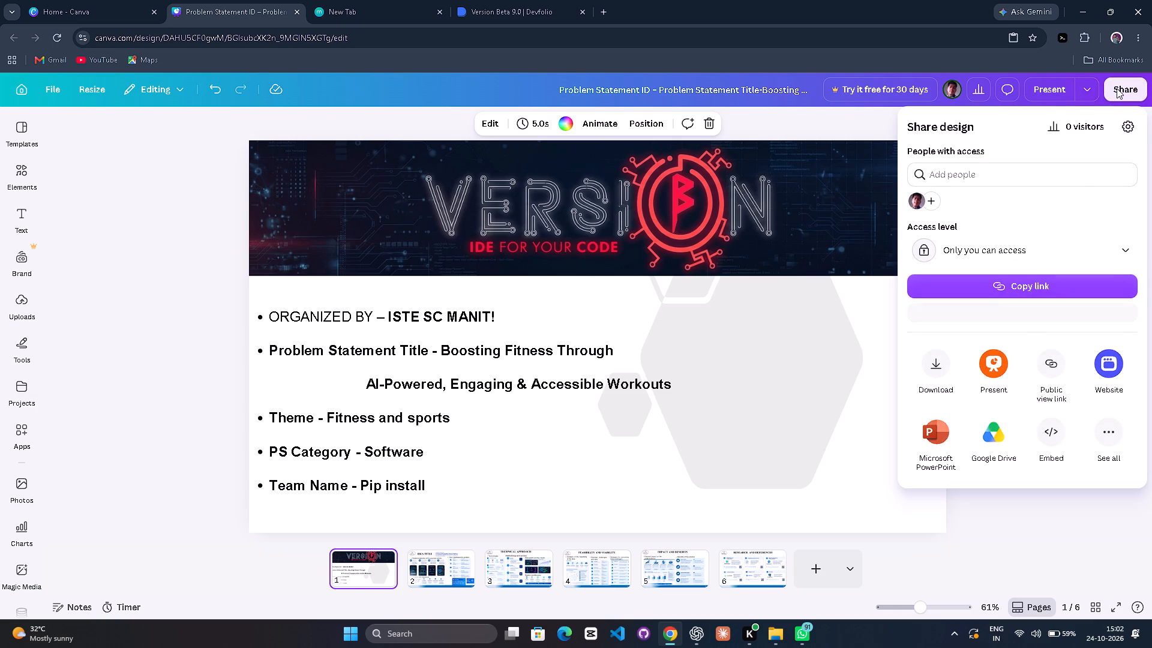
{"action": "left_click", "coordinate": [1124, 249]}
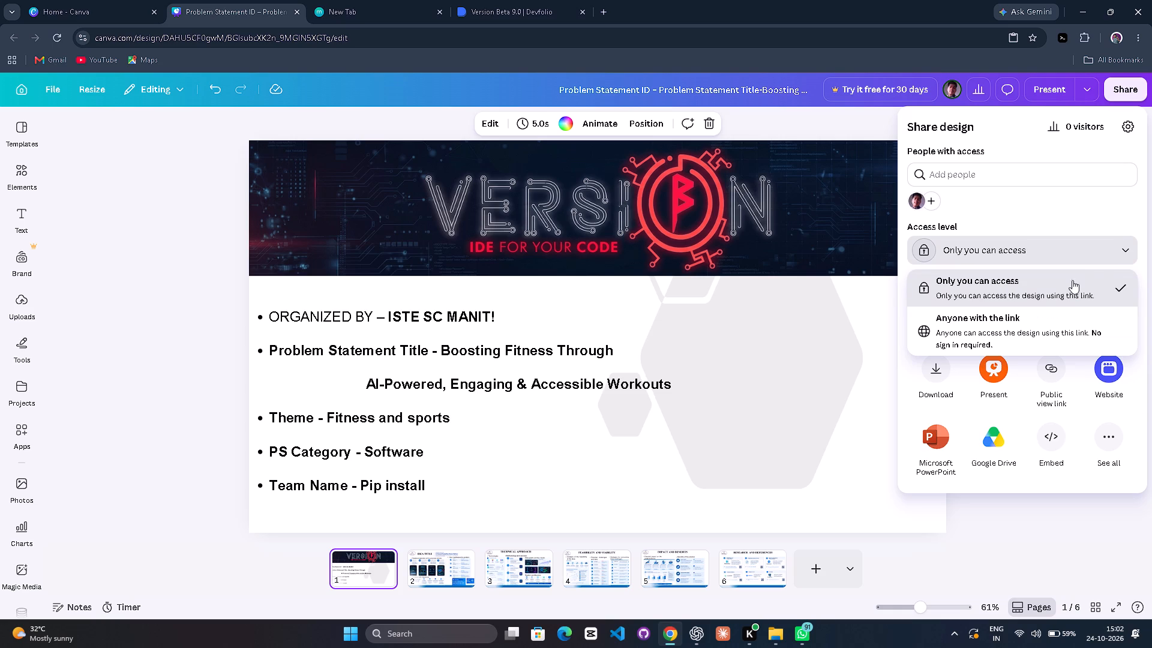
{"action": "left_click", "coordinate": [1045, 324]}
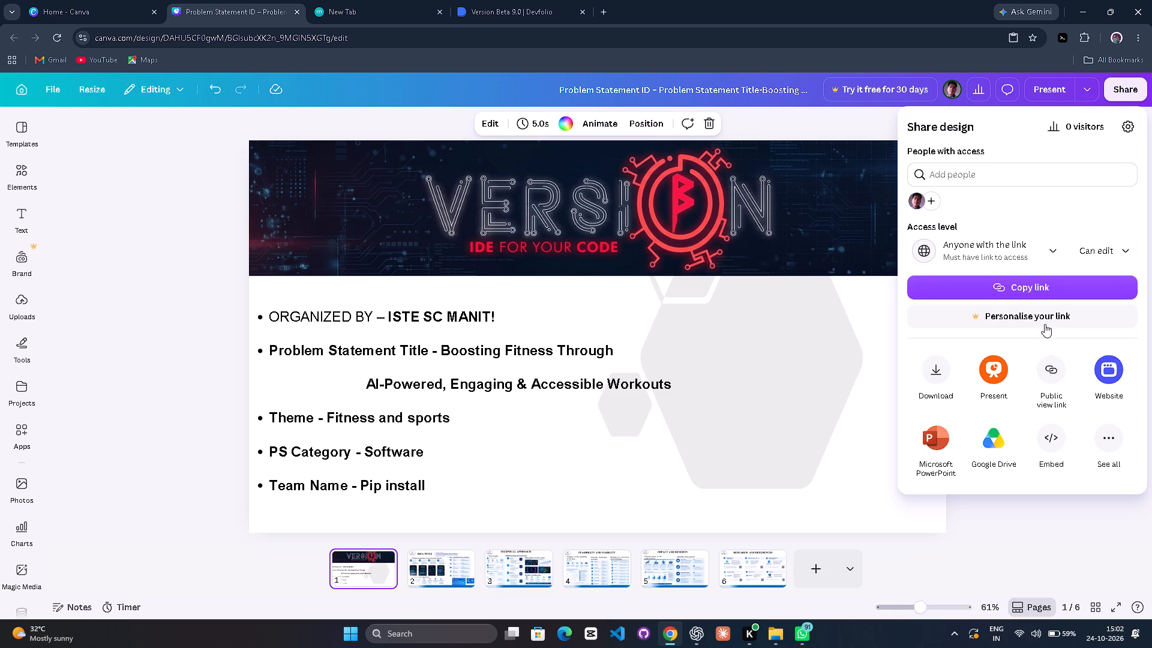
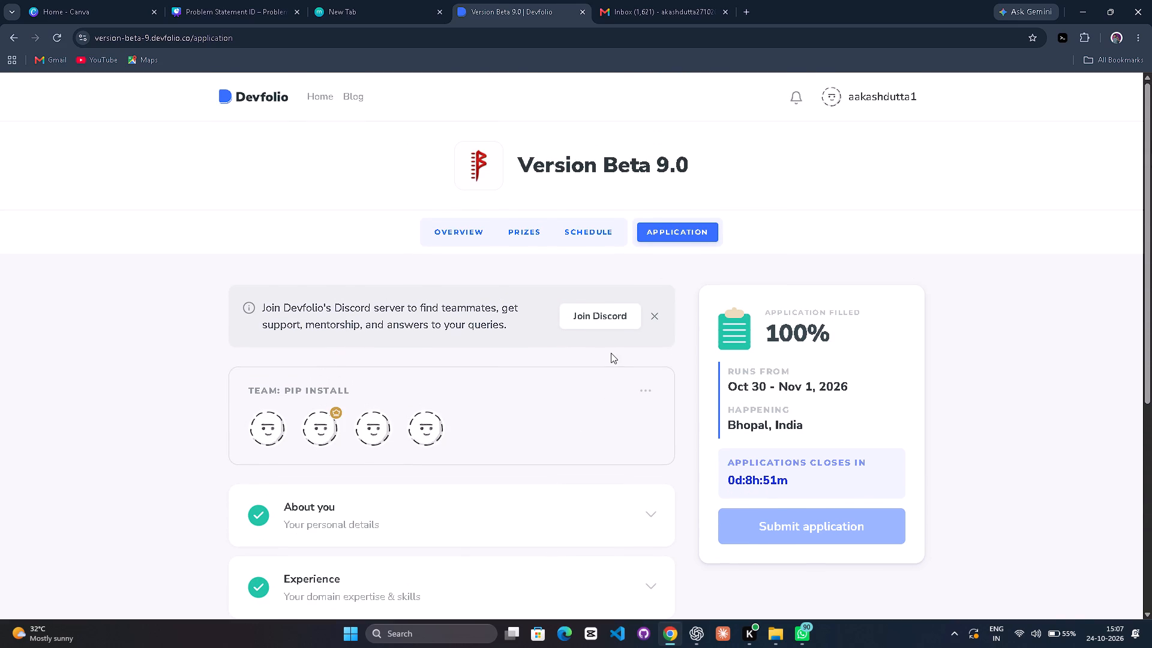
Open the Devfolio account's profile for editing from the Version Beta 9.0 application page.
{"action": "left_click", "coordinate": [908, 94]}
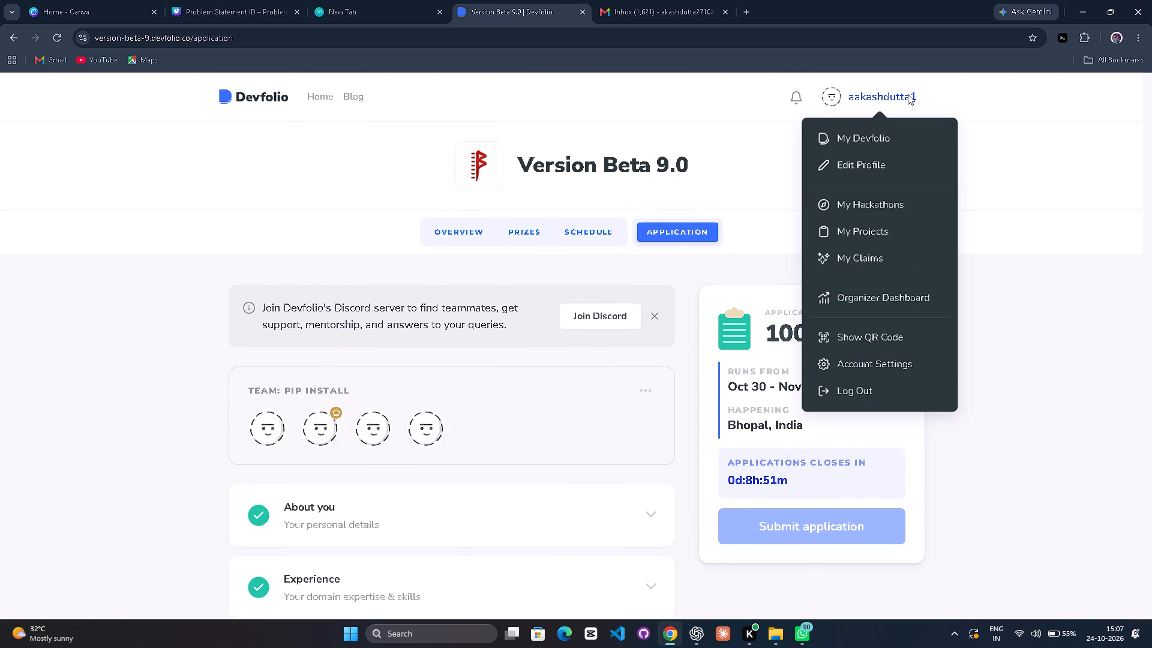
{"action": "left_click", "coordinate": [850, 155]}
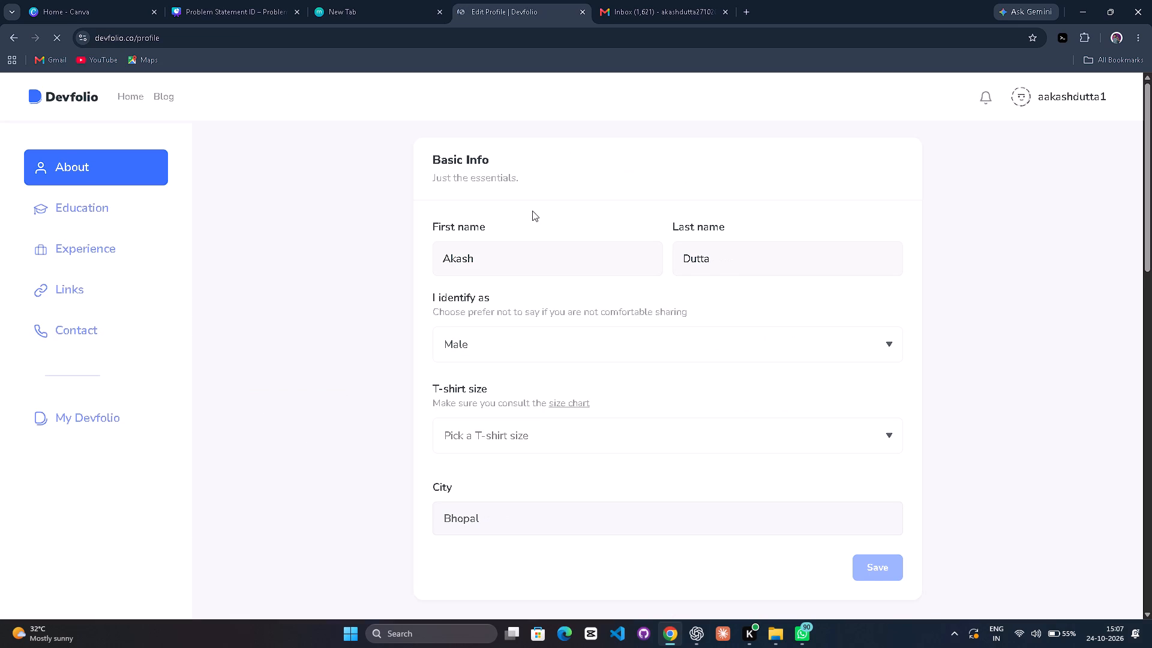
Consult the T-shirt size chart in the profile's Basic Info section and close it.
{"action": "left_click", "coordinate": [560, 404]}
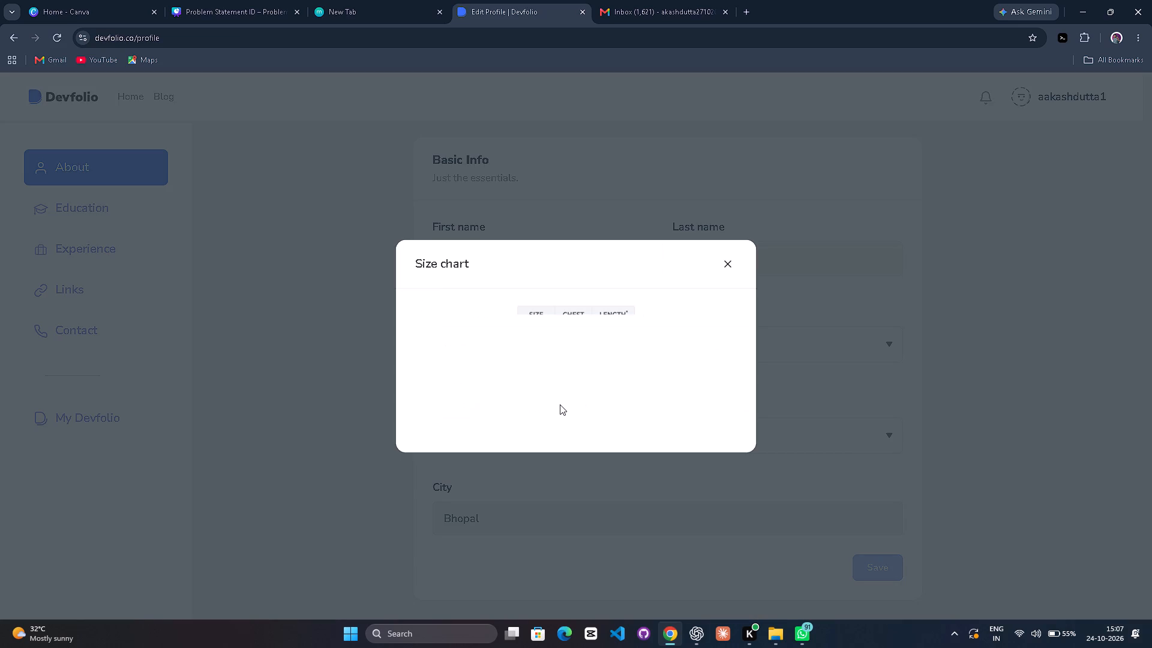
{"action": "left_click", "coordinate": [728, 268]}
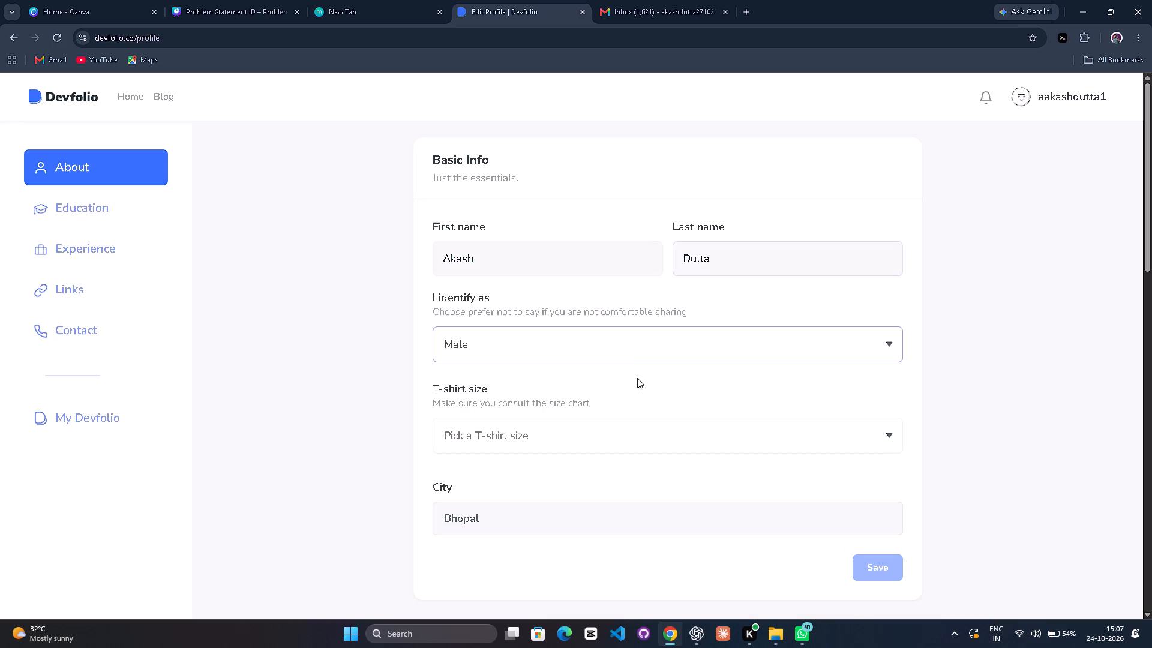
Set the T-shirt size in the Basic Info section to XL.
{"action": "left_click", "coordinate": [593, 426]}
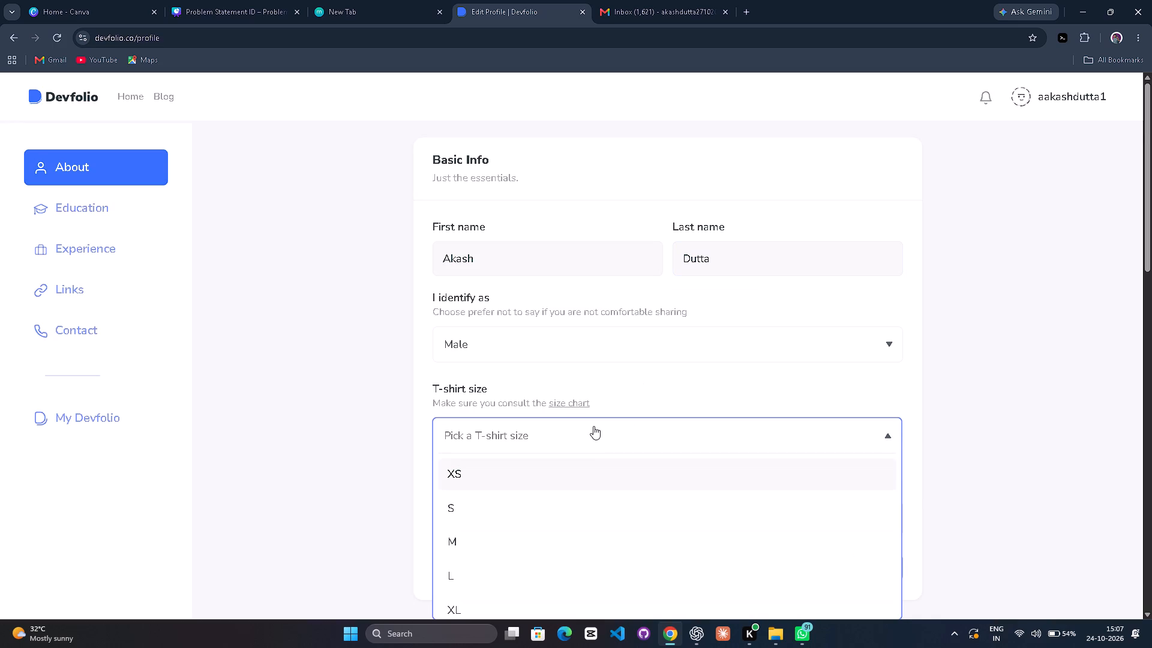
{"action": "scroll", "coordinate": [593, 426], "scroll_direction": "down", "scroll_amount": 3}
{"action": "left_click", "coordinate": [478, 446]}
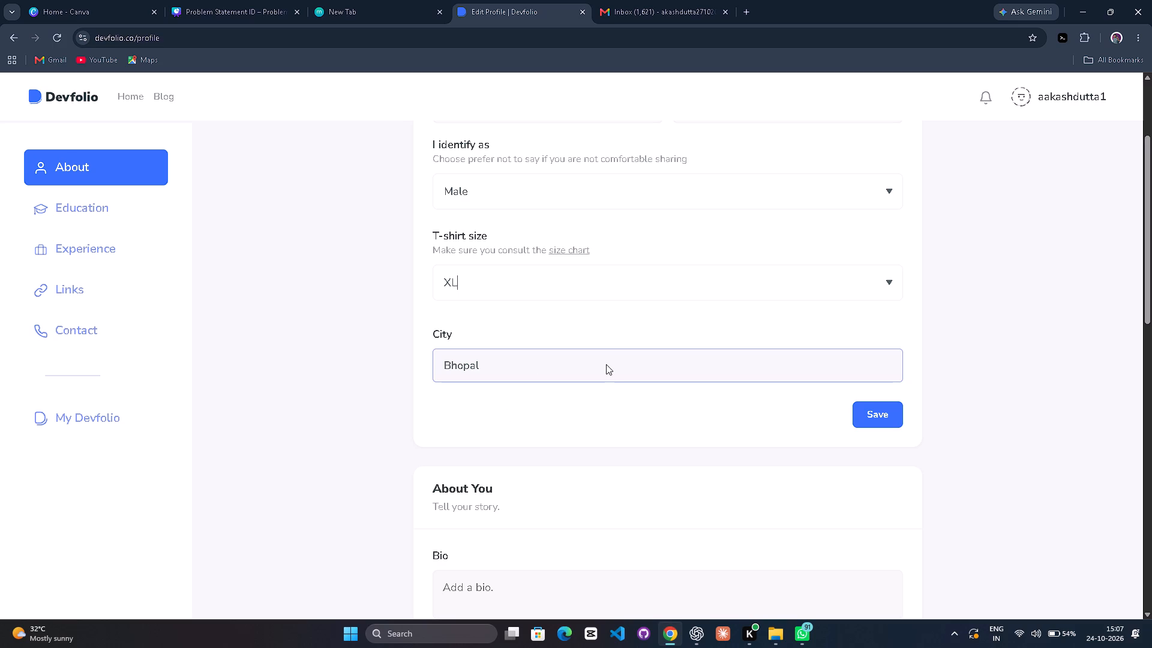
Change the T-shirt size in the Basic Info section to L.
{"action": "scroll", "coordinate": [606, 364], "scroll_direction": "down", "scroll_amount": 1}
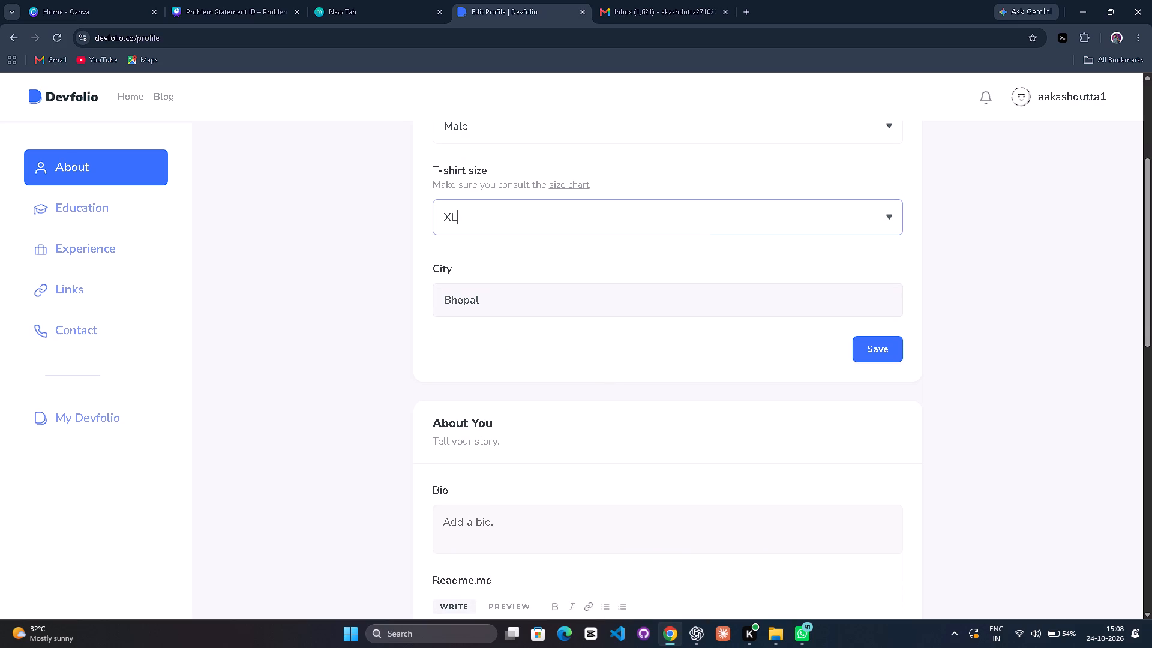
{"action": "left_click", "coordinate": [711, 221]}
{"action": "left_click", "coordinate": [511, 352]}
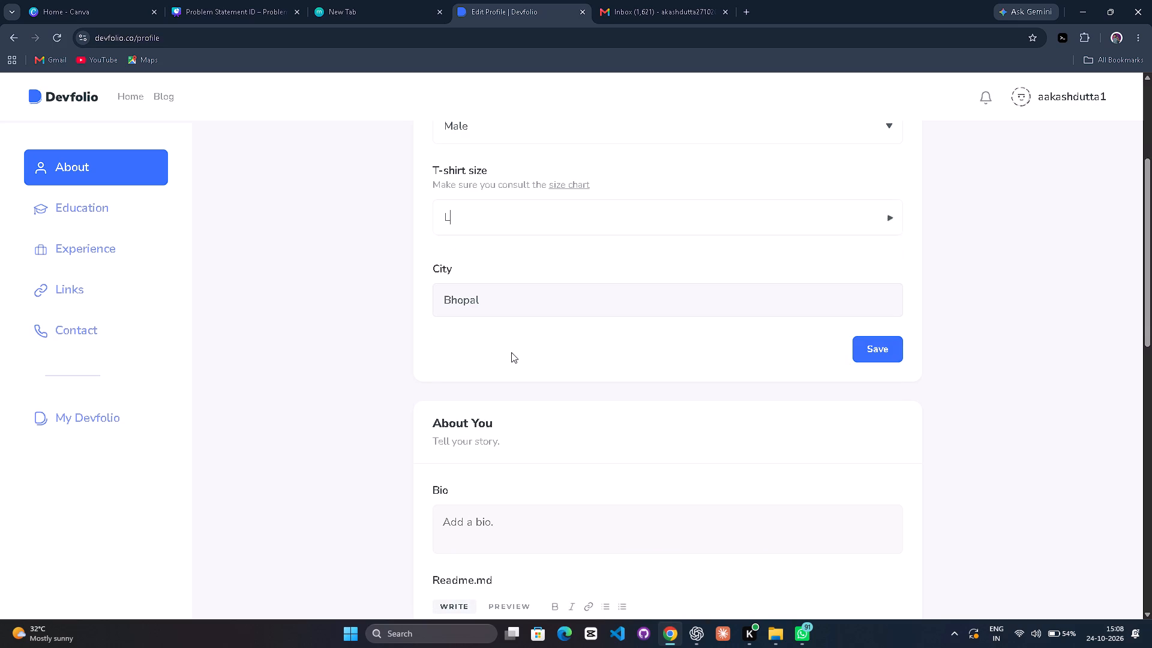
In the Dietary Preferences section, choose Non-Vegetarian and enter "no allergie" for the allergies.
{"action": "scroll", "coordinate": [577, 361], "scroll_direction": "down", "scroll_amount": 1}
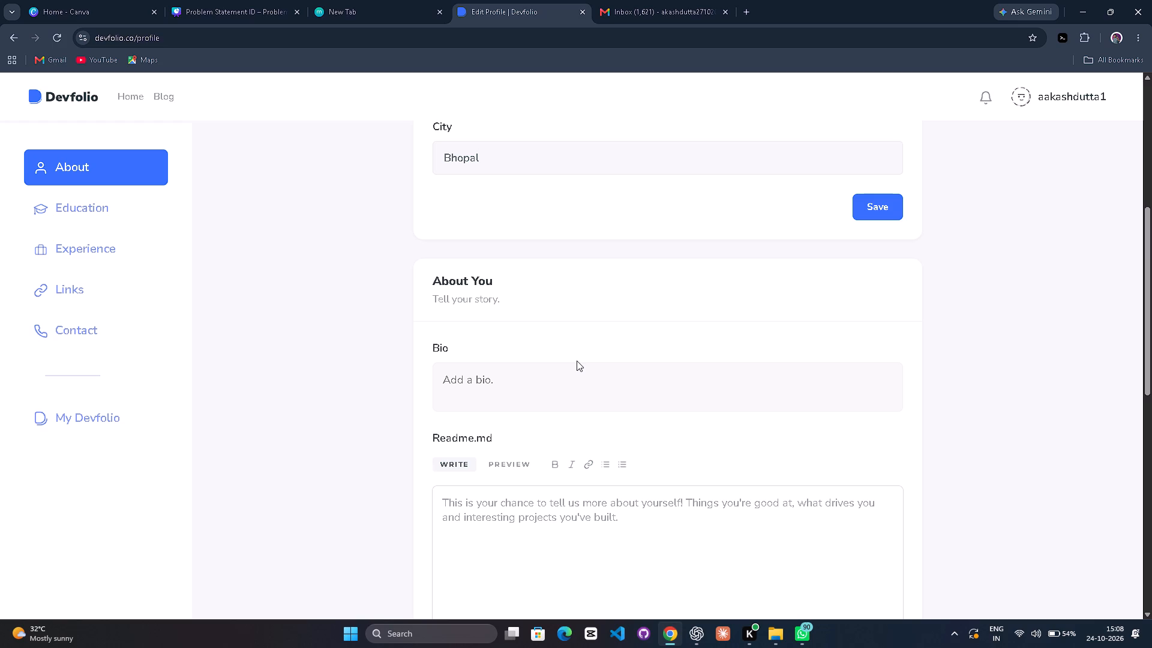
{"action": "scroll", "coordinate": [514, 268], "scroll_direction": "down", "scroll_amount": 2}
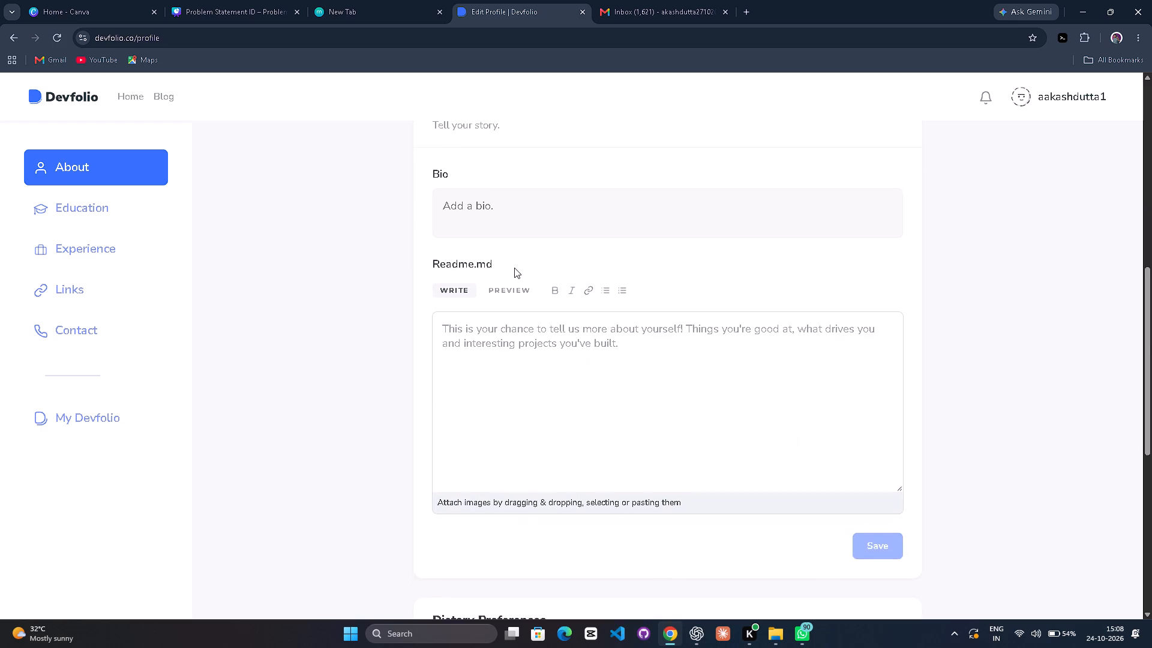
{"action": "scroll", "coordinate": [514, 268], "scroll_direction": "down", "scroll_amount": 4}
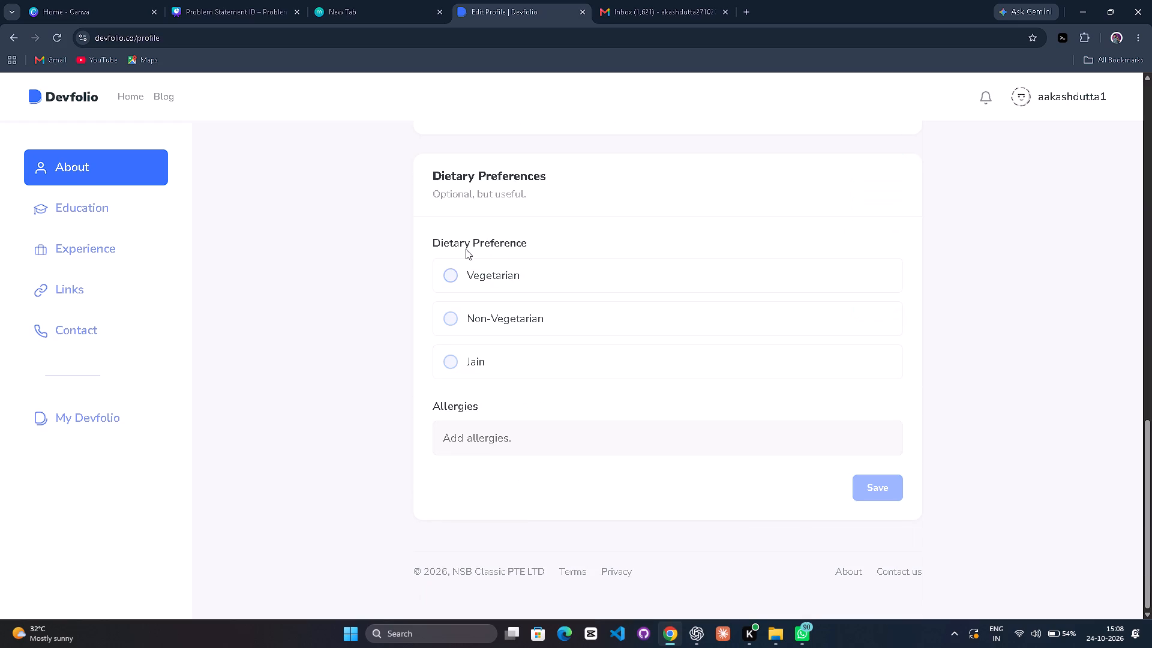
{"action": "left_click", "coordinate": [450, 317]}
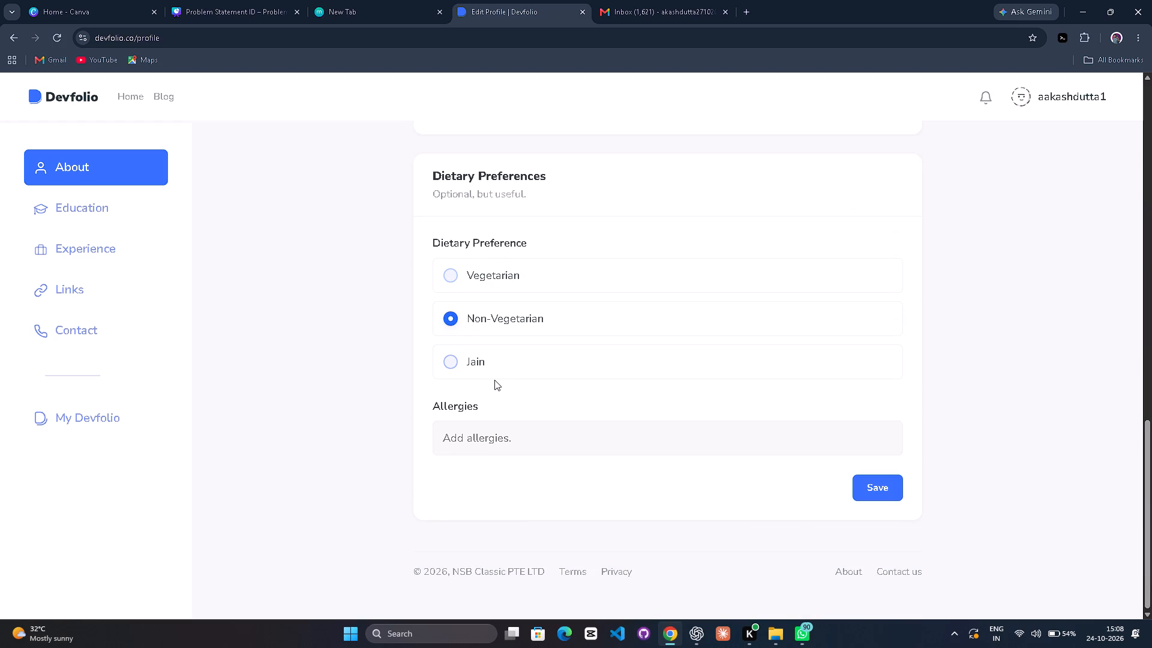
{"action": "left_click", "coordinate": [469, 432]}
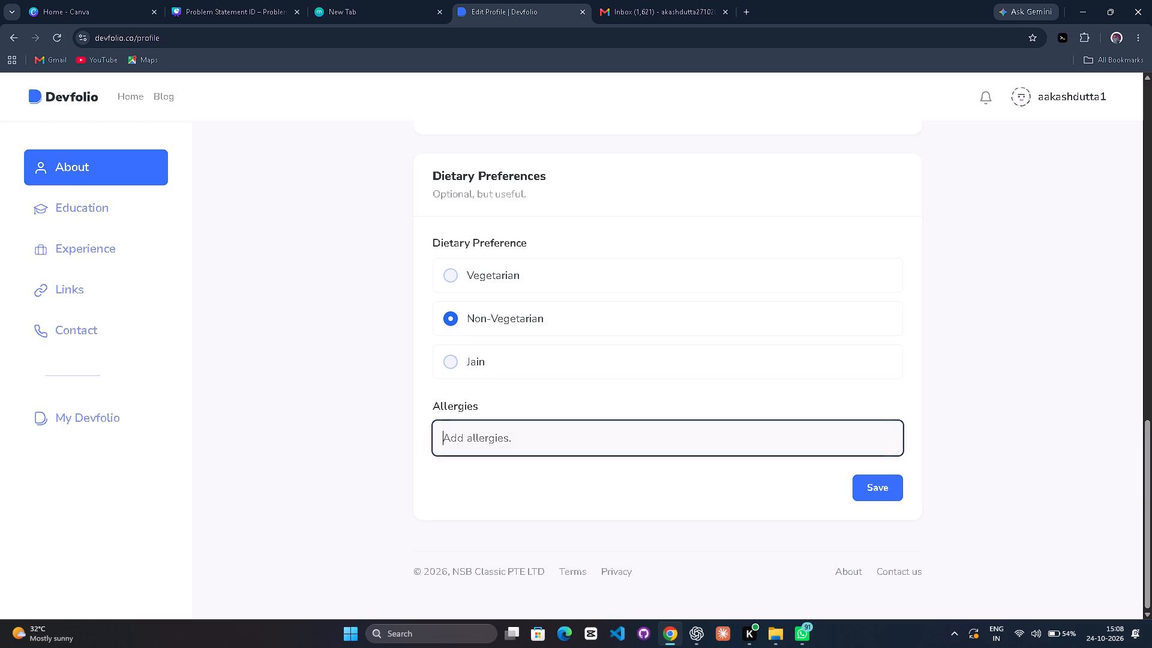
{"action": "type", "text": "no all"}
{"action": "type", "text": "erge"}
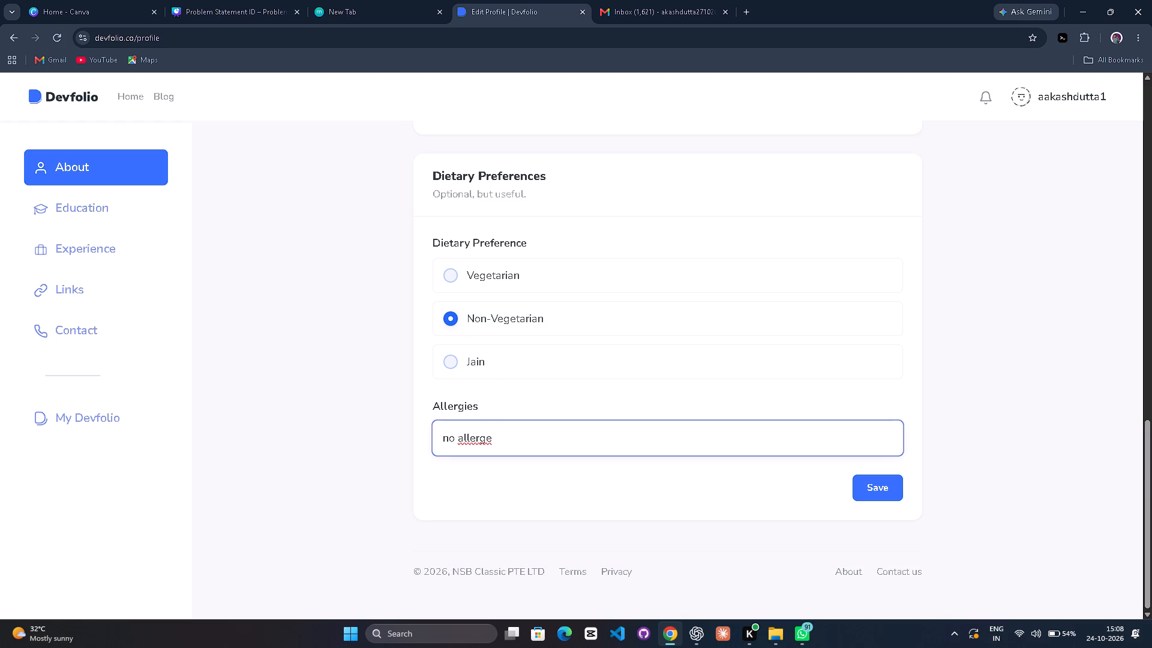
{"action": "key", "text": "BackSpace"}
{"action": "type", "text": "ie"}
Look back over the profile's earlier sections and save the Dietary Preferences section.
{"action": "scroll", "coordinate": [469, 432], "scroll_direction": "up", "scroll_amount": 7}
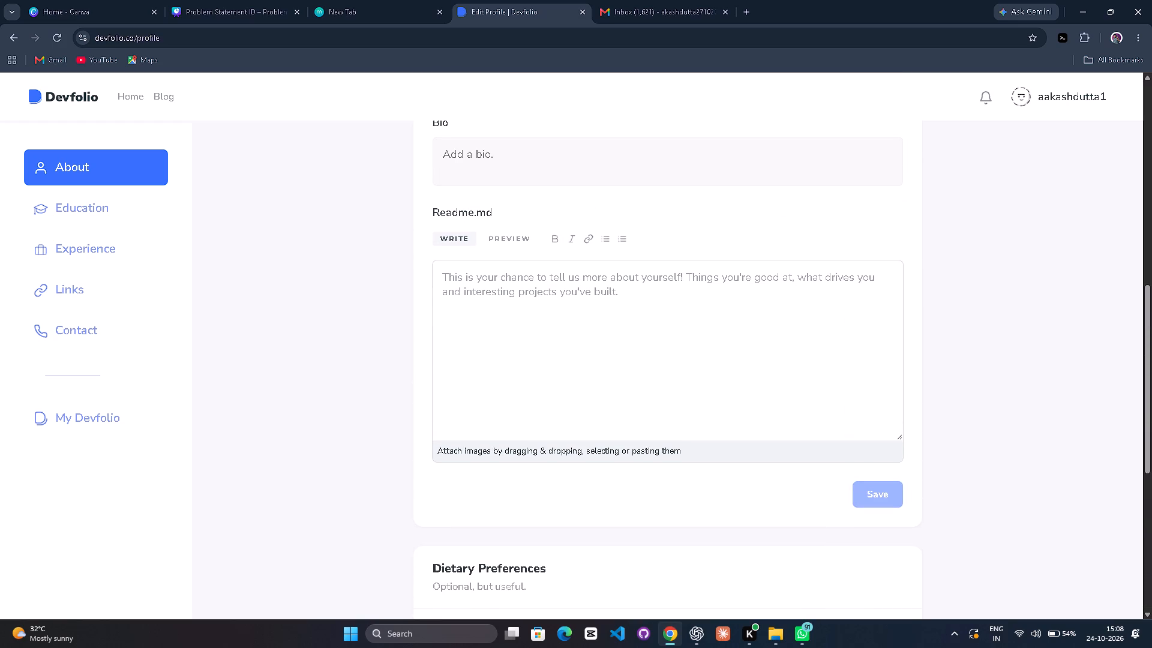
{"action": "scroll", "coordinate": [469, 432], "scroll_direction": "up", "scroll_amount": 2}
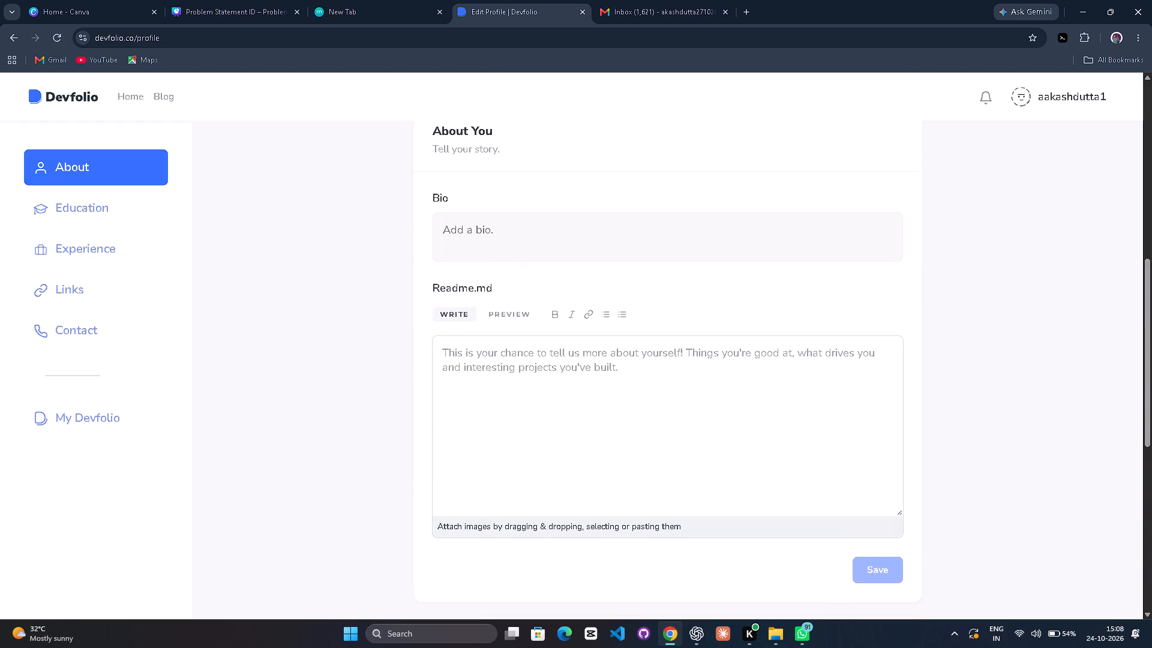
{"action": "scroll", "coordinate": [469, 432], "scroll_direction": "up", "scroll_amount": 1}
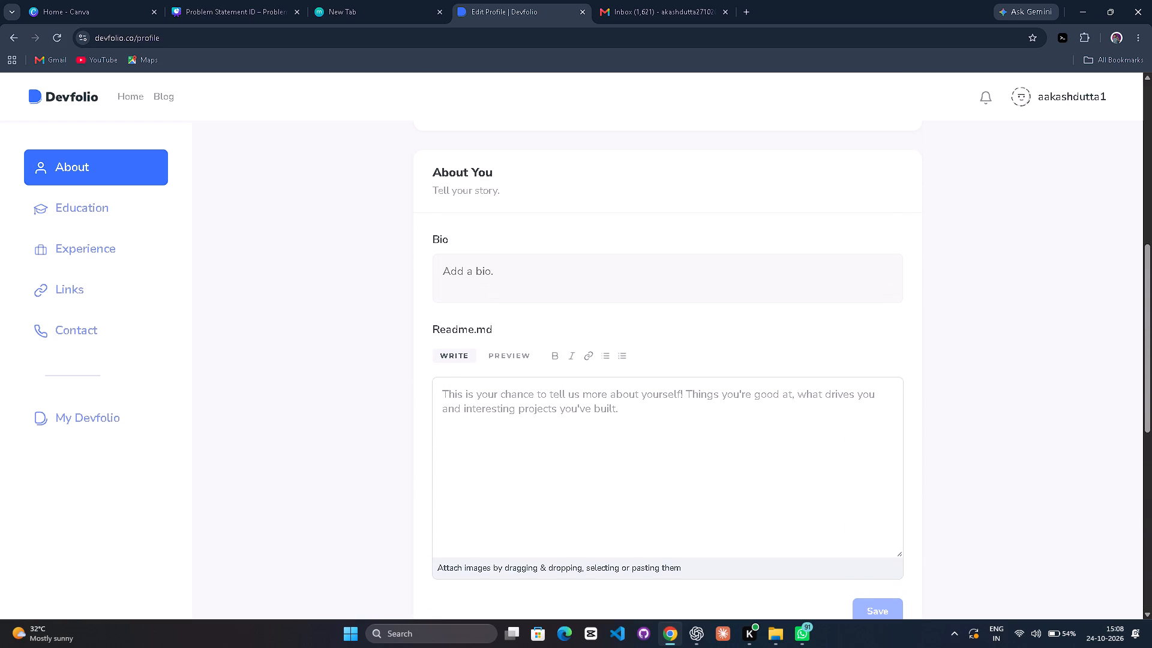
{"action": "scroll", "coordinate": [469, 432], "scroll_direction": "up", "scroll_amount": 4}
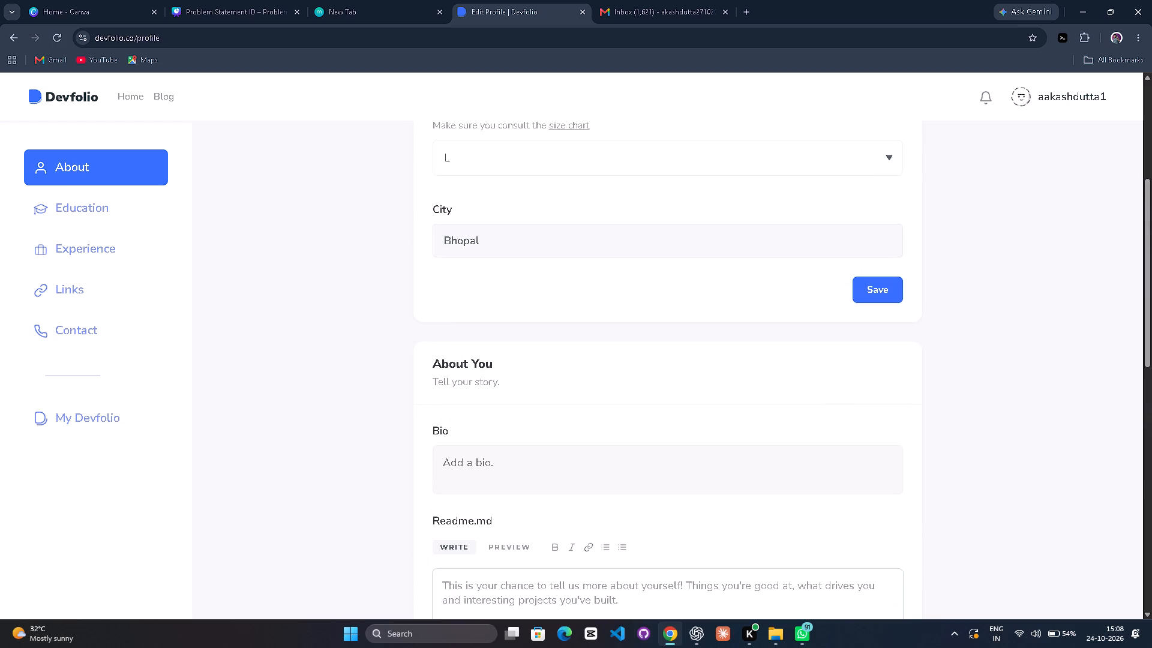
{"action": "scroll", "coordinate": [469, 432], "scroll_direction": "up", "scroll_amount": 7}
{"action": "scroll", "coordinate": [469, 432], "scroll_direction": "down", "scroll_amount": 7}
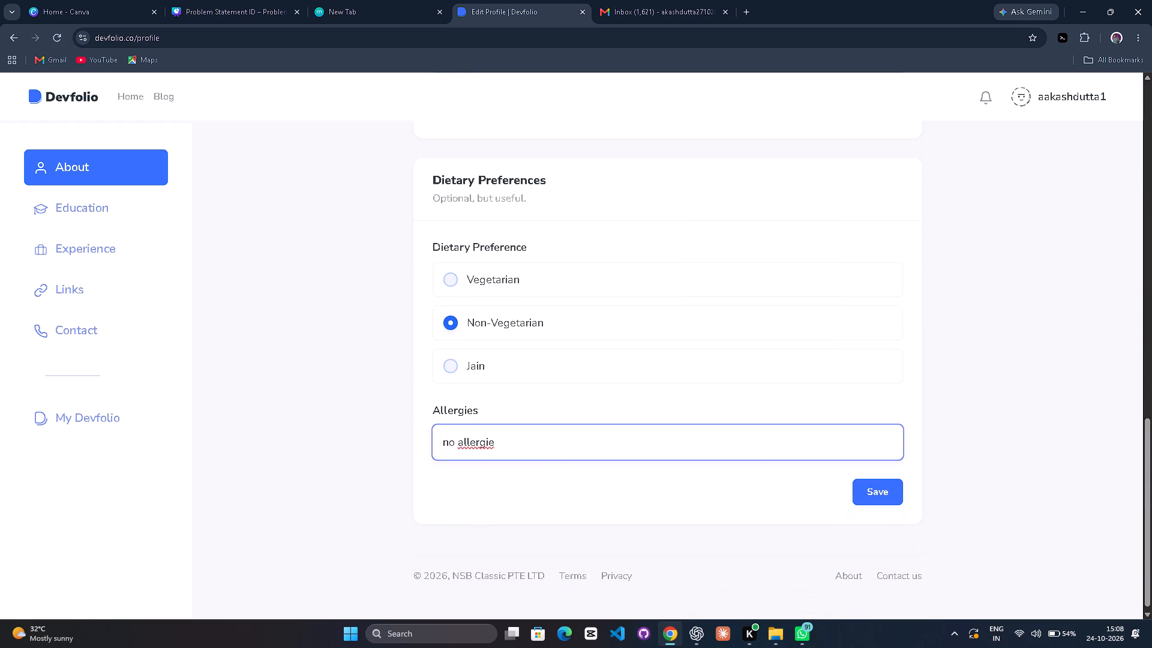
{"action": "left_click", "coordinate": [875, 497]}
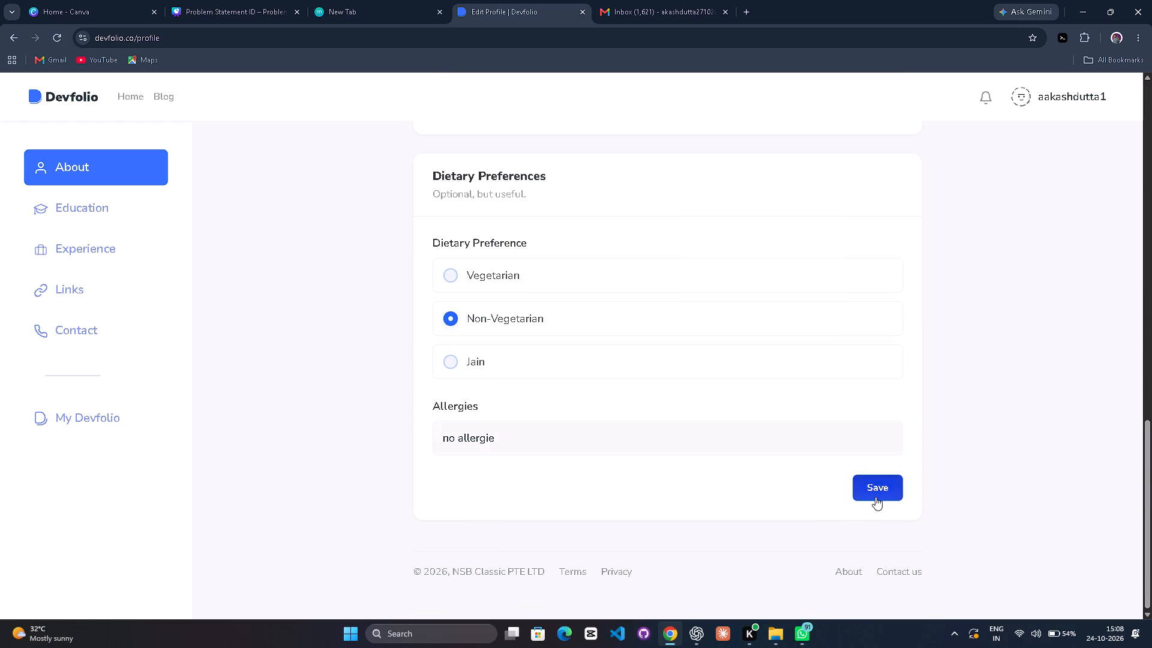
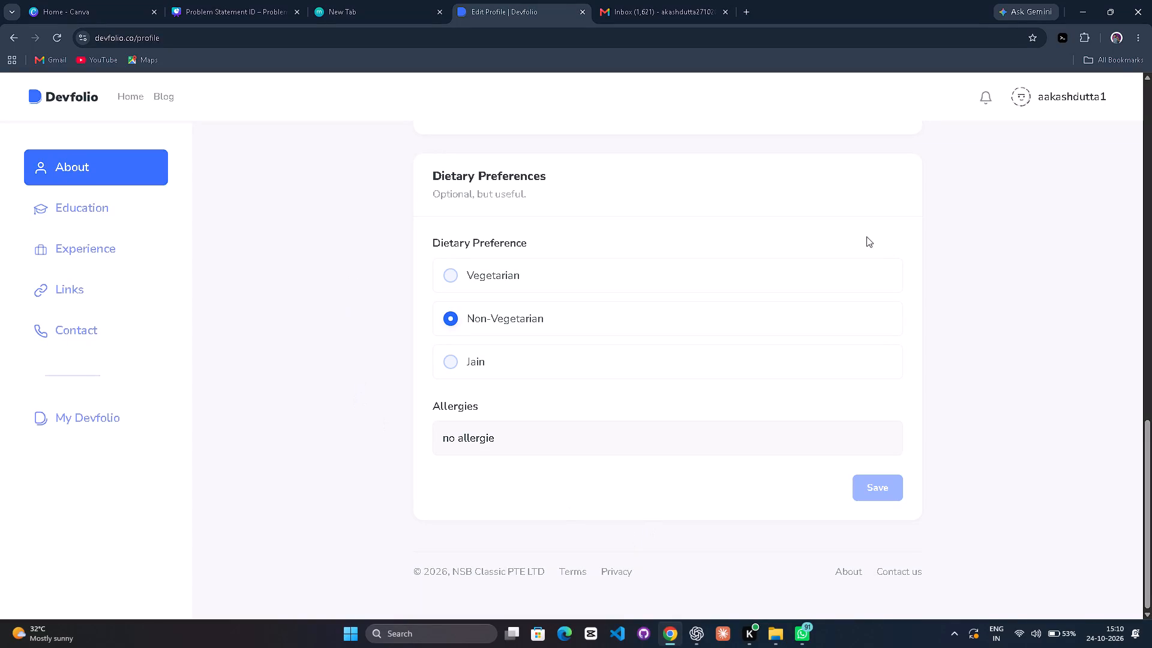
Check the account options and review the Basic Info, About You and Dietary Preferences sections of the Devfolio profile.
{"action": "left_click", "coordinate": [1057, 101]}
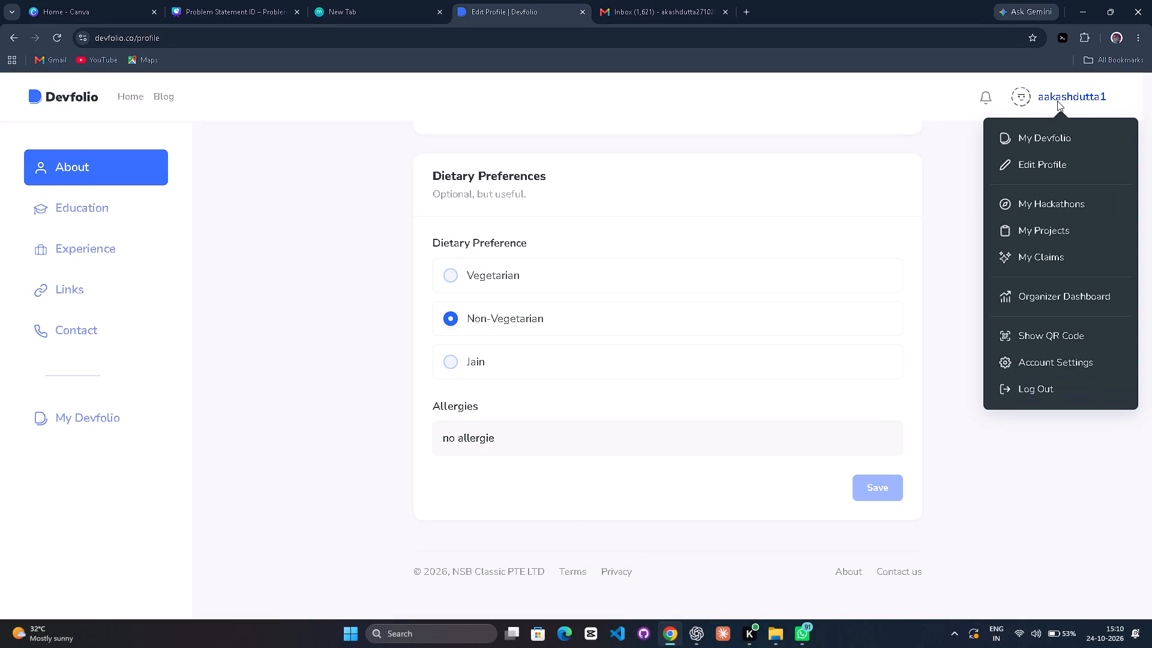
{"action": "left_click", "coordinate": [973, 454]}
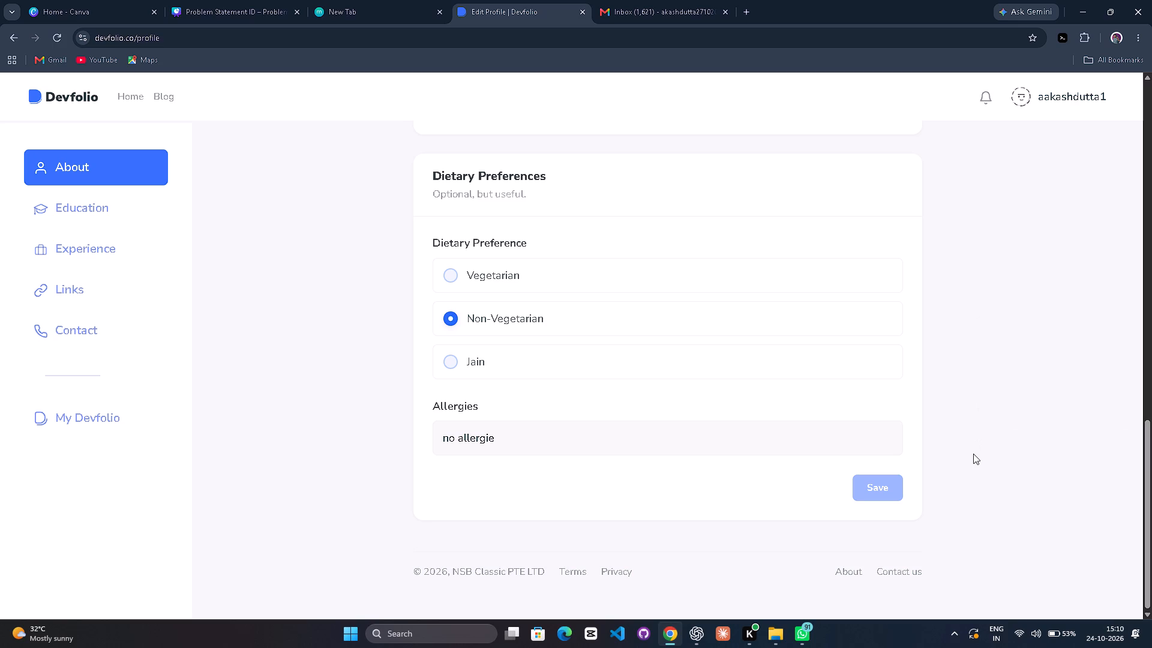
{"action": "scroll", "coordinate": [973, 454], "scroll_direction": "up", "scroll_amount": 7}
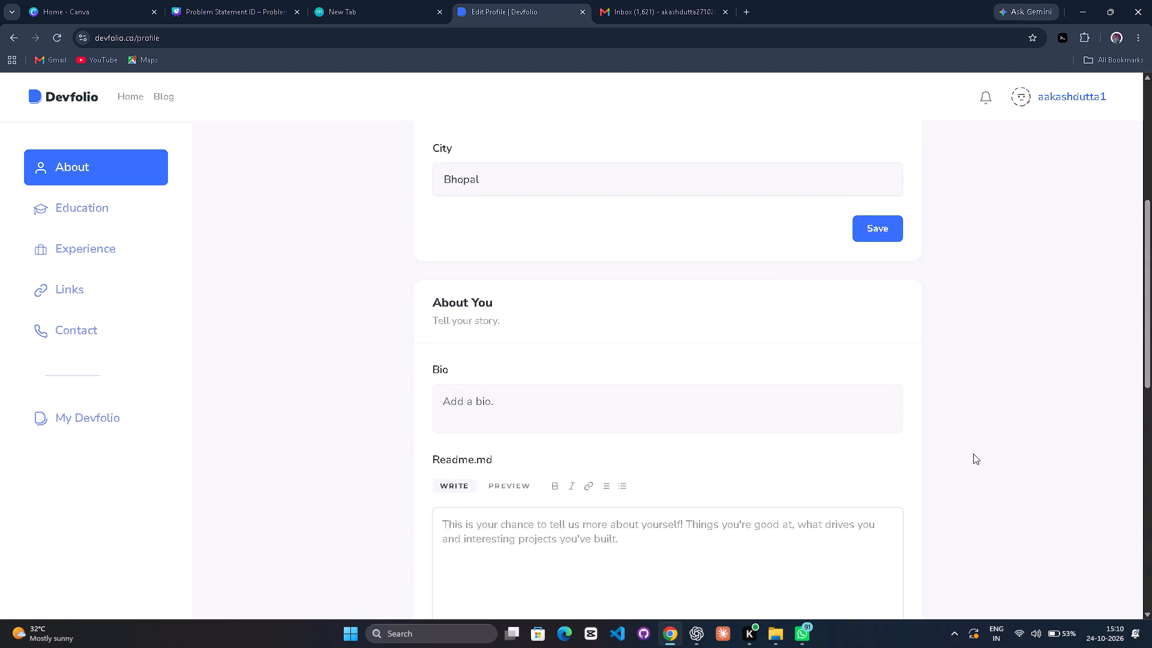
{"action": "scroll", "coordinate": [973, 454], "scroll_direction": "up", "scroll_amount": 6}
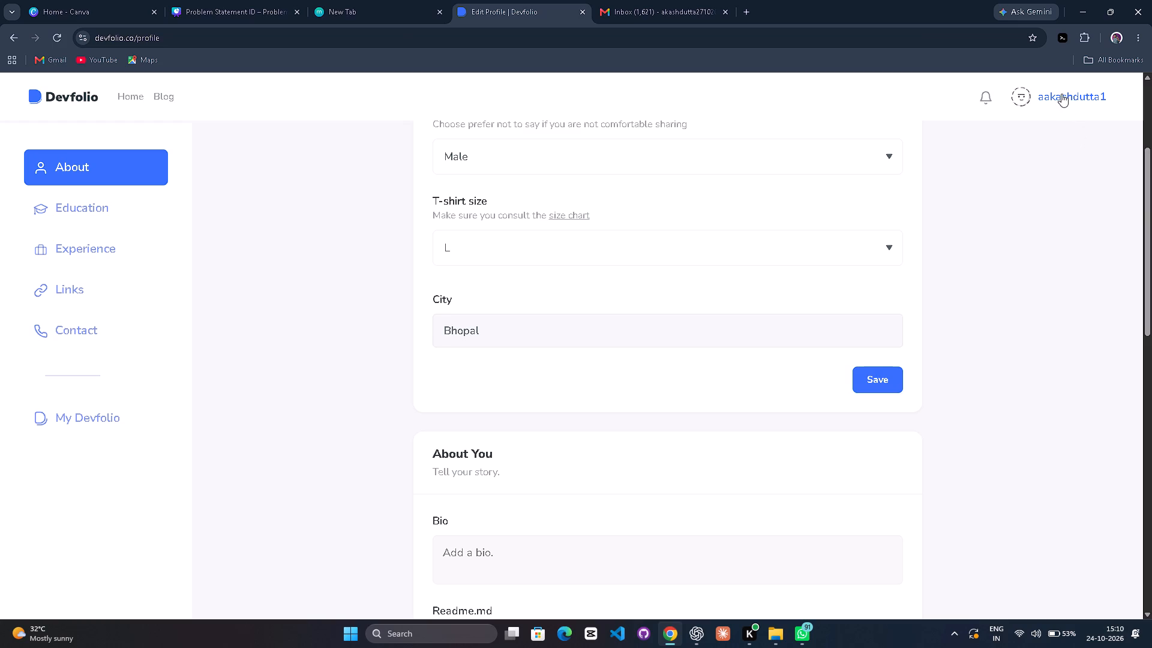
{"action": "left_click", "coordinate": [1061, 94]}
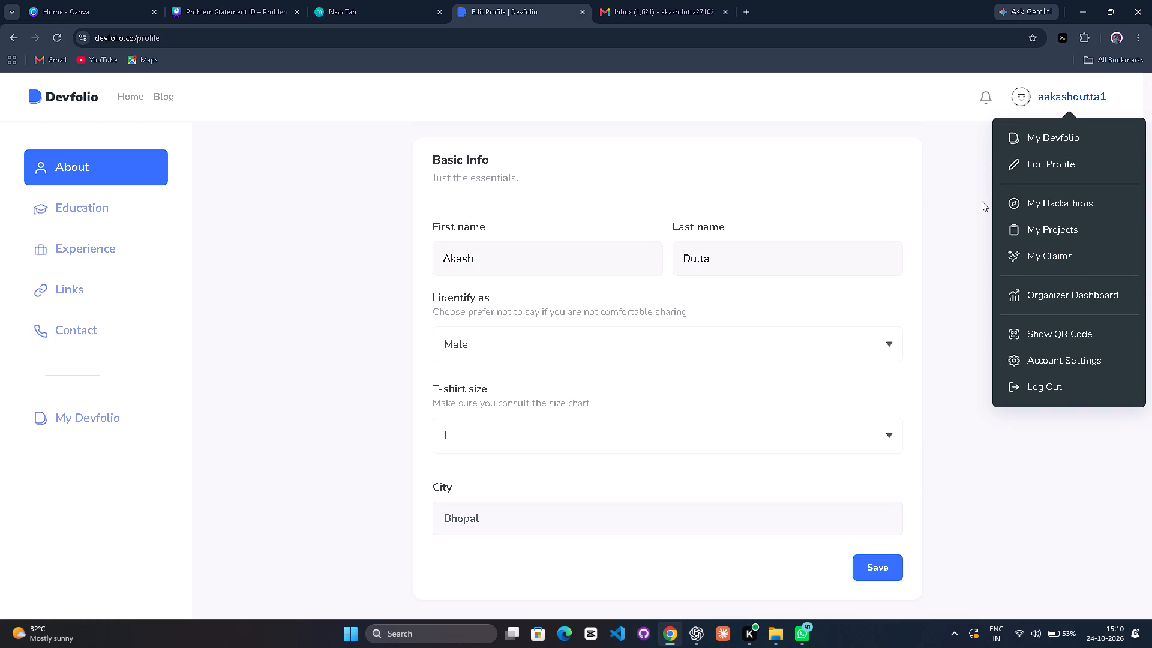
{"action": "left_click", "coordinate": [982, 201]}
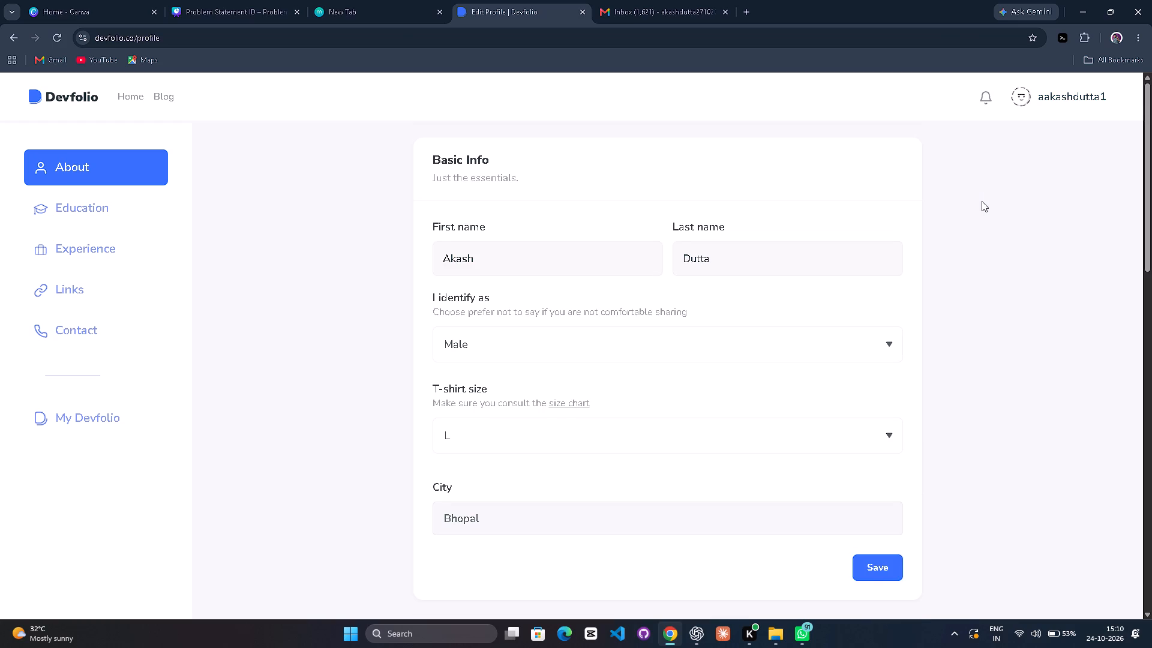
{"action": "scroll", "coordinate": [982, 201], "scroll_direction": "down", "scroll_amount": 3}
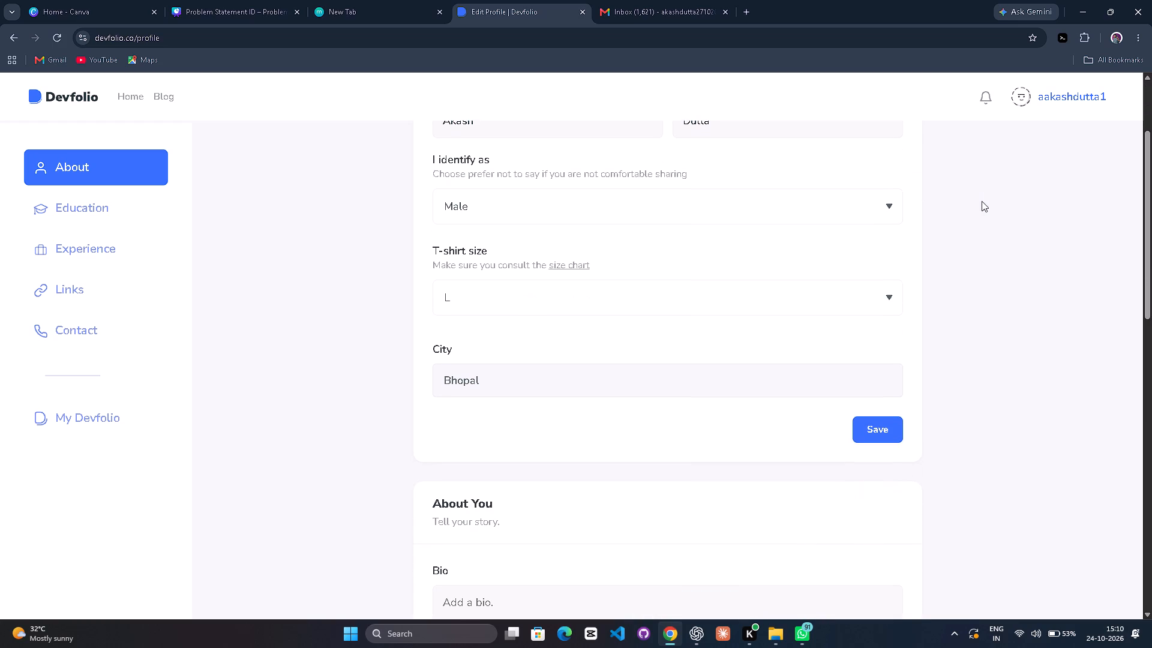
{"action": "scroll", "coordinate": [973, 178], "scroll_direction": "down", "scroll_amount": 4}
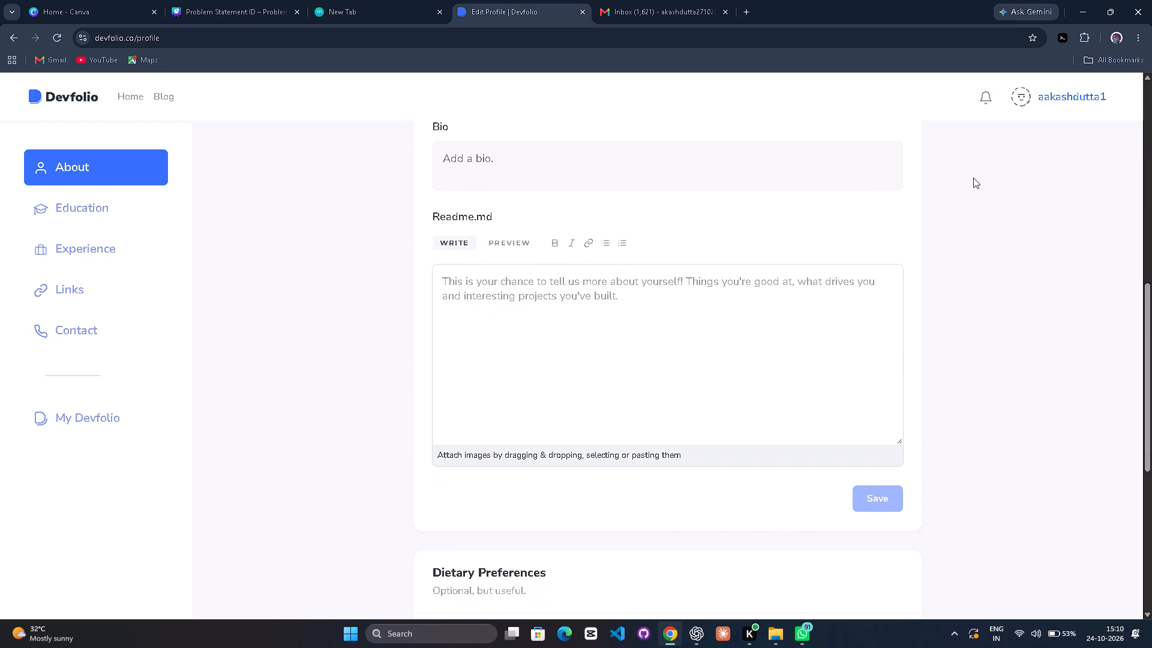
{"action": "scroll", "coordinate": [973, 178], "scroll_direction": "down", "scroll_amount": 4}
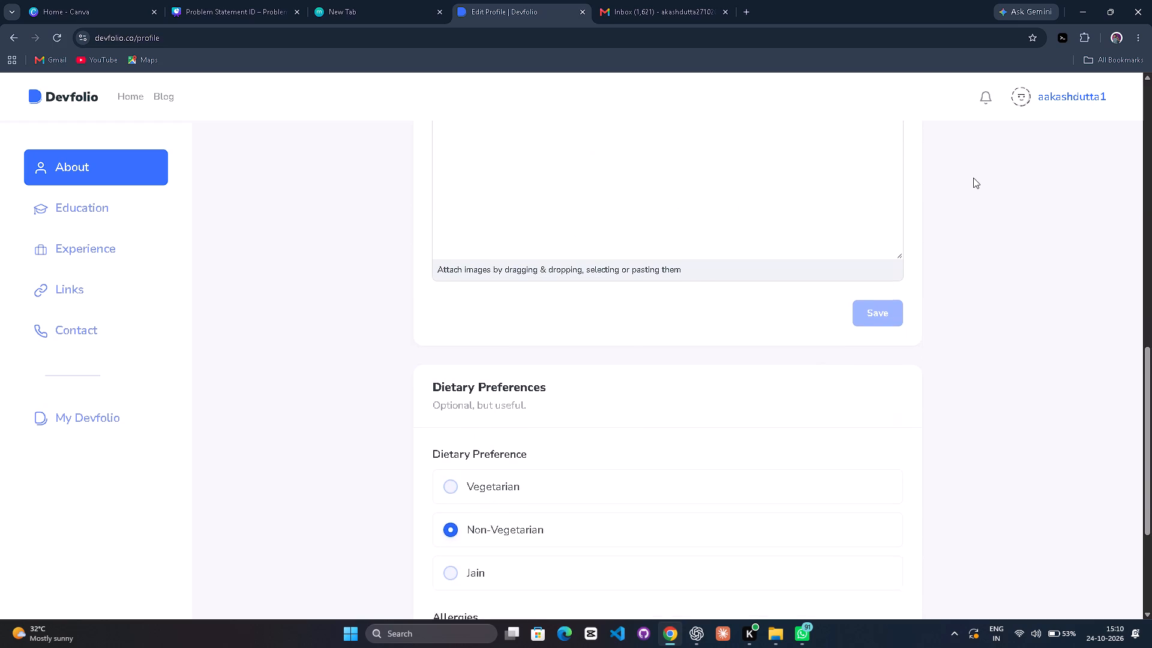
{"action": "scroll", "coordinate": [973, 178], "scroll_direction": "down", "scroll_amount": 1}
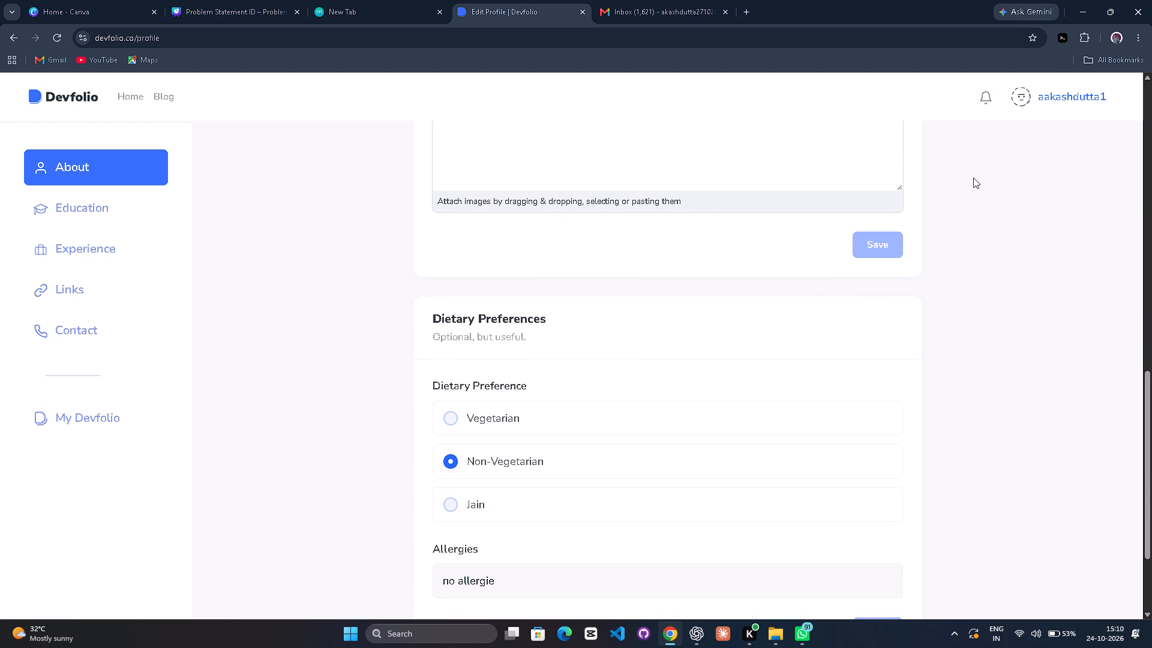